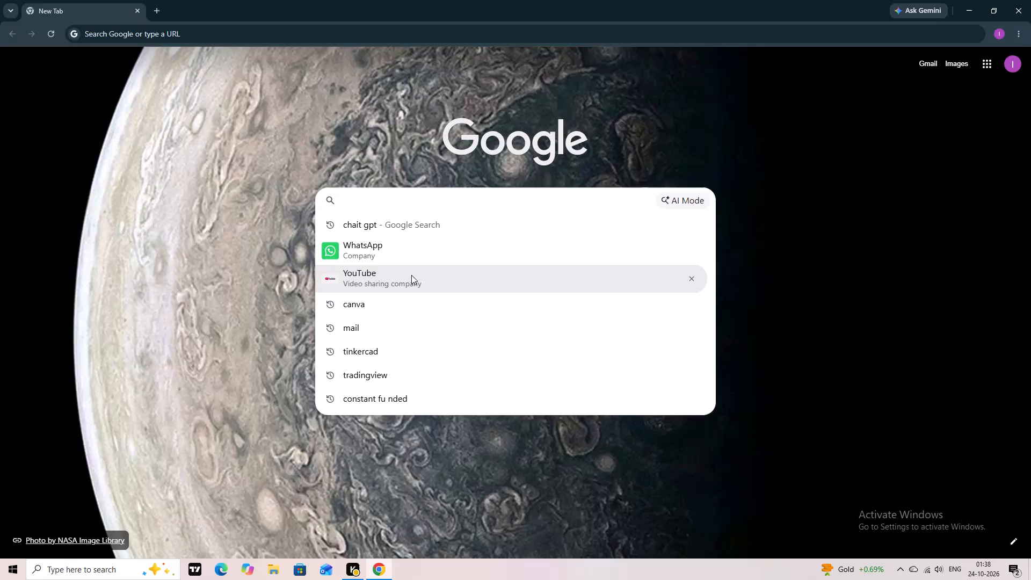
Search Google for canva and open the Canva website from the results.
{"action": "left_click", "coordinate": [416, 314]}
{"action": "left_click", "coordinate": [188, 173]}
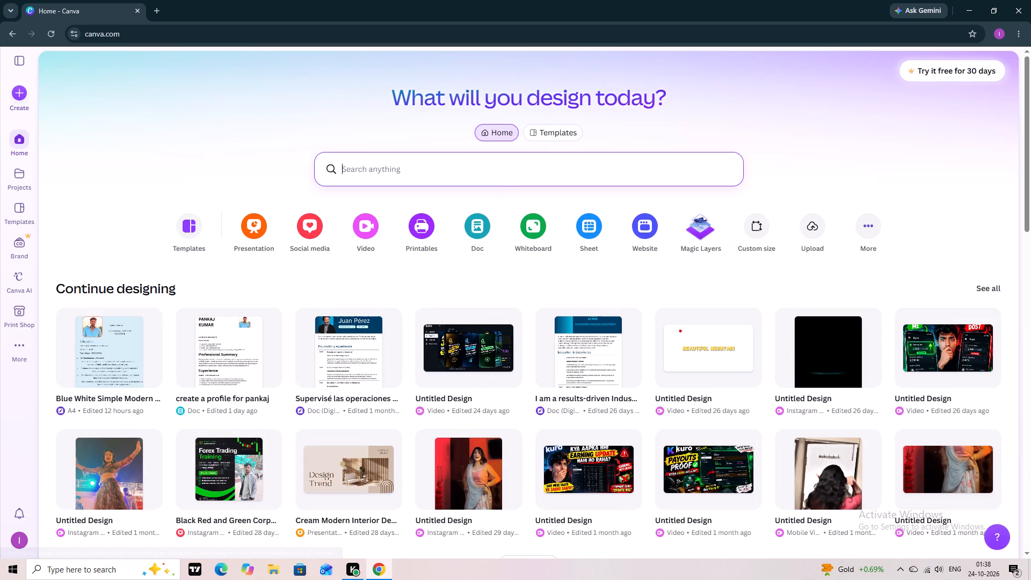
Open the Black Yellow Modern Professional Resume template from the suggested templates for customising.
{"action": "left_click", "coordinate": [503, 177]}
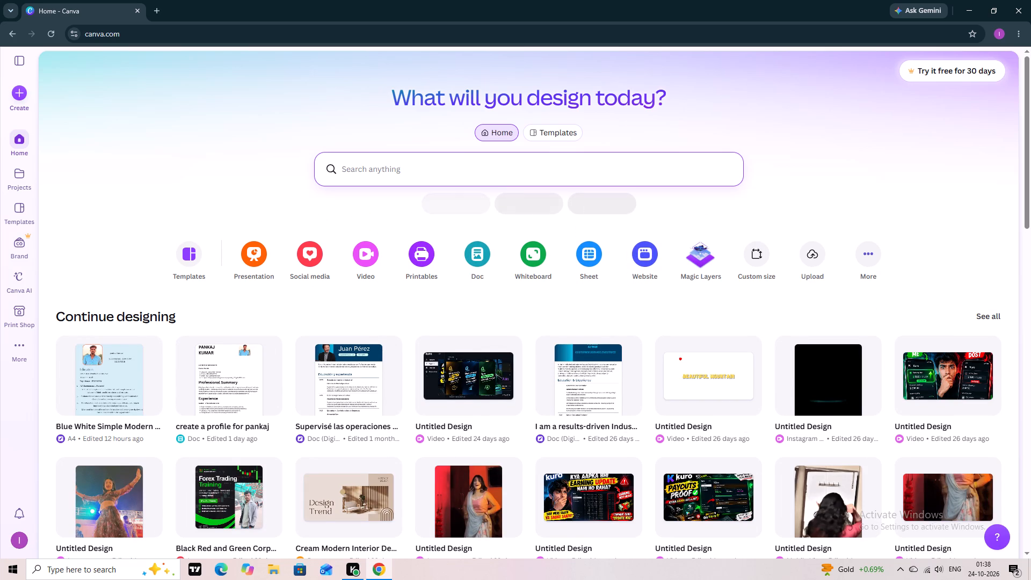
{"action": "scroll", "coordinate": [280, 368], "scroll_direction": "up", "scroll_amount": 1}
{"action": "scroll", "coordinate": [280, 368], "scroll_direction": "down", "scroll_amount": 4}
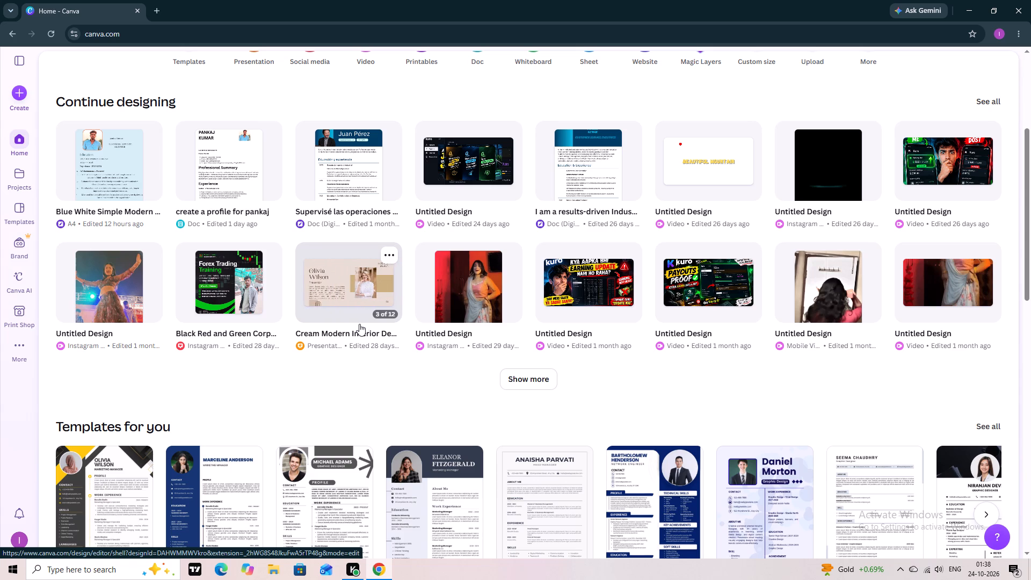
{"action": "scroll", "coordinate": [175, 457], "scroll_direction": "down", "scroll_amount": 3}
{"action": "left_click", "coordinate": [70, 396]}
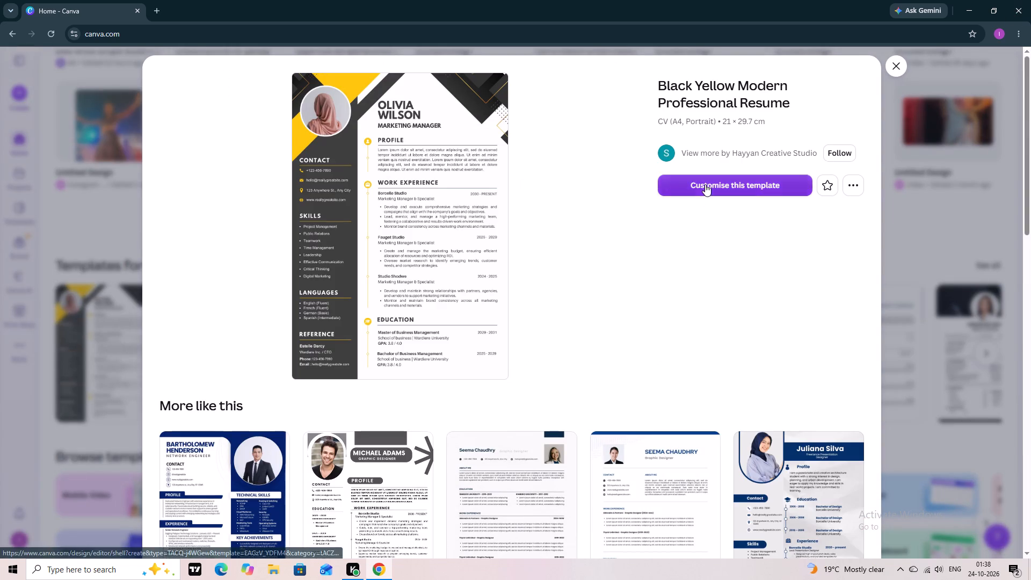
{"action": "left_click", "coordinate": [705, 184]}
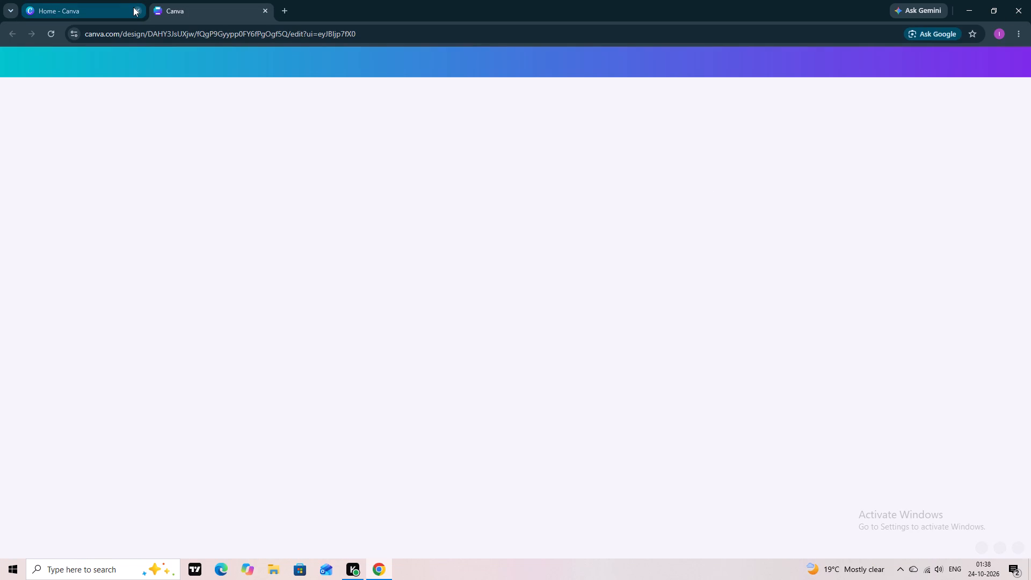
Examine the resume template's layout, sidebar sections and work experience text.
{"action": "scroll", "coordinate": [502, 239], "scroll_direction": "up", "scroll_amount": 3}
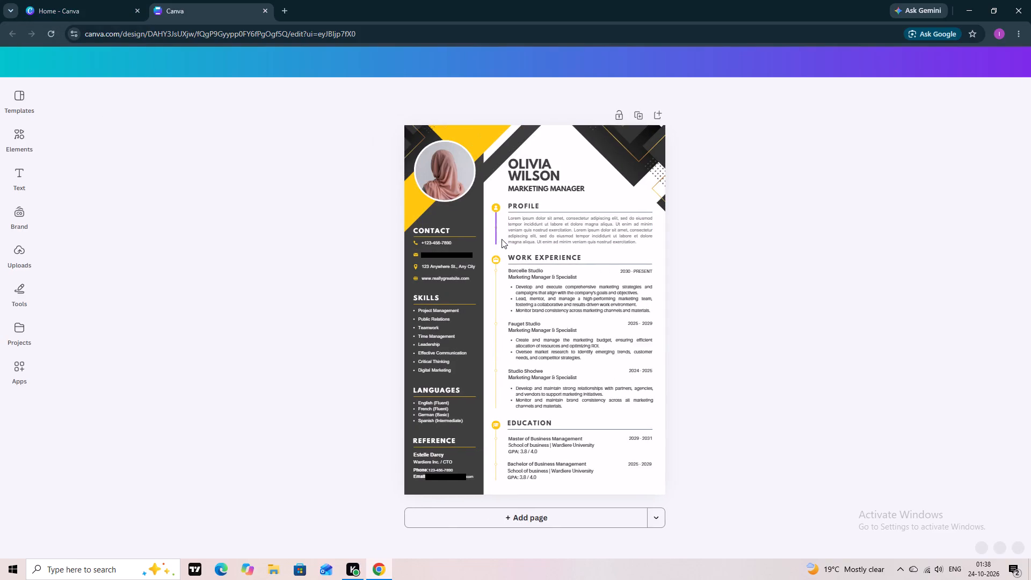
{"action": "scroll", "coordinate": [502, 239], "scroll_direction": "up", "scroll_amount": 7}
{"action": "scroll", "coordinate": [548, 230], "scroll_direction": "up", "scroll_amount": 3}
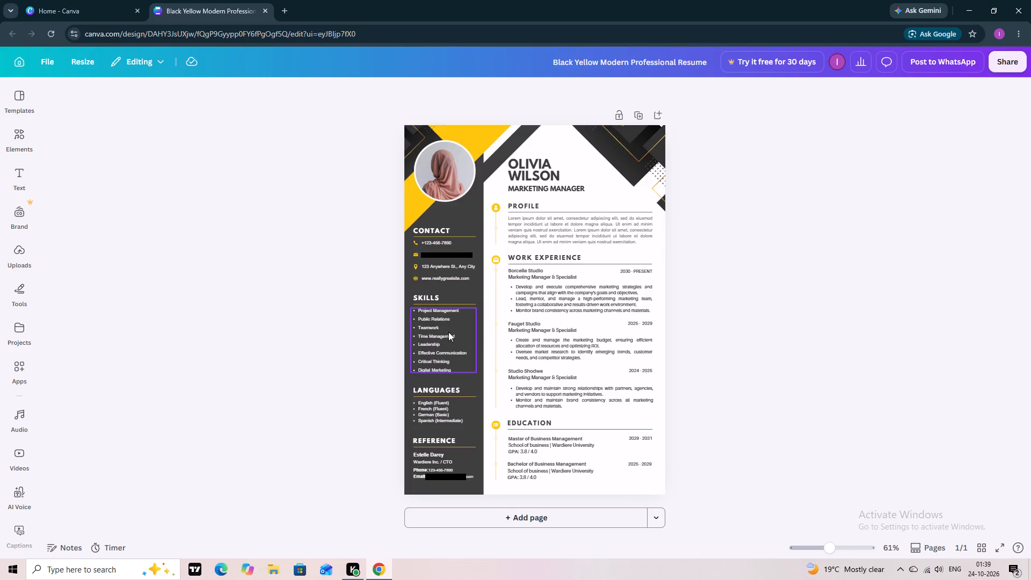
{"action": "scroll", "coordinate": [448, 332], "scroll_direction": "up", "scroll_amount": 1}
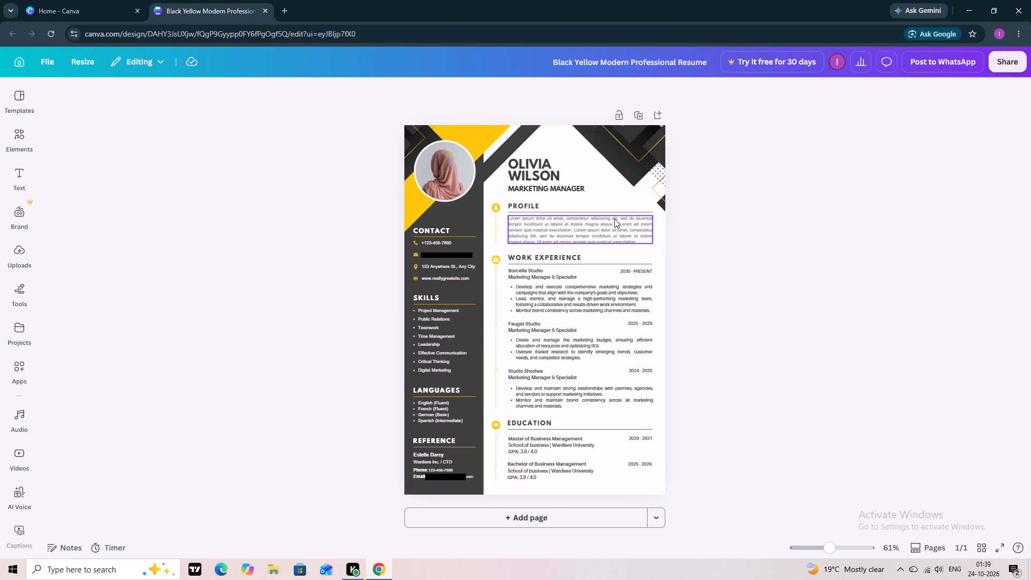
{"action": "left_click", "coordinate": [534, 299]}
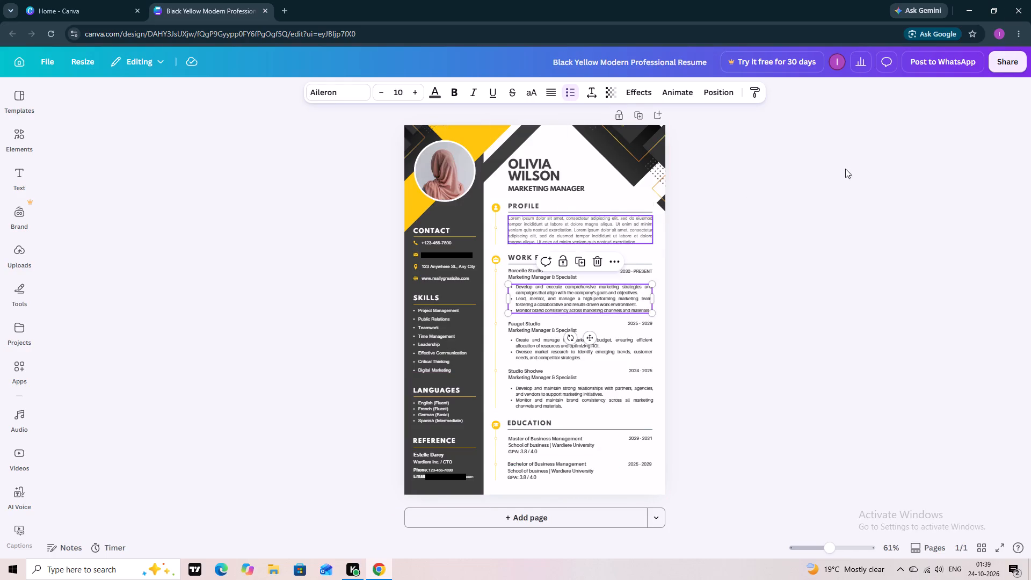
{"action": "left_click", "coordinate": [845, 169]}
{"action": "scroll", "coordinate": [380, 258], "scroll_direction": "up", "scroll_amount": 3}
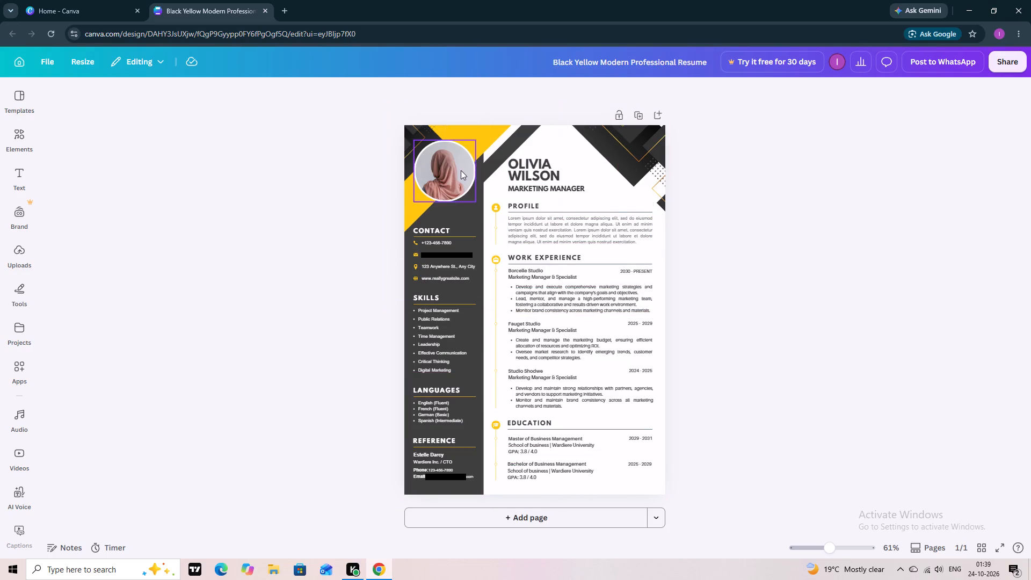
Delete the round placeholder photo from the resume's header.
{"action": "left_click", "coordinate": [461, 170]}
{"action": "left_click", "coordinate": [482, 115]}
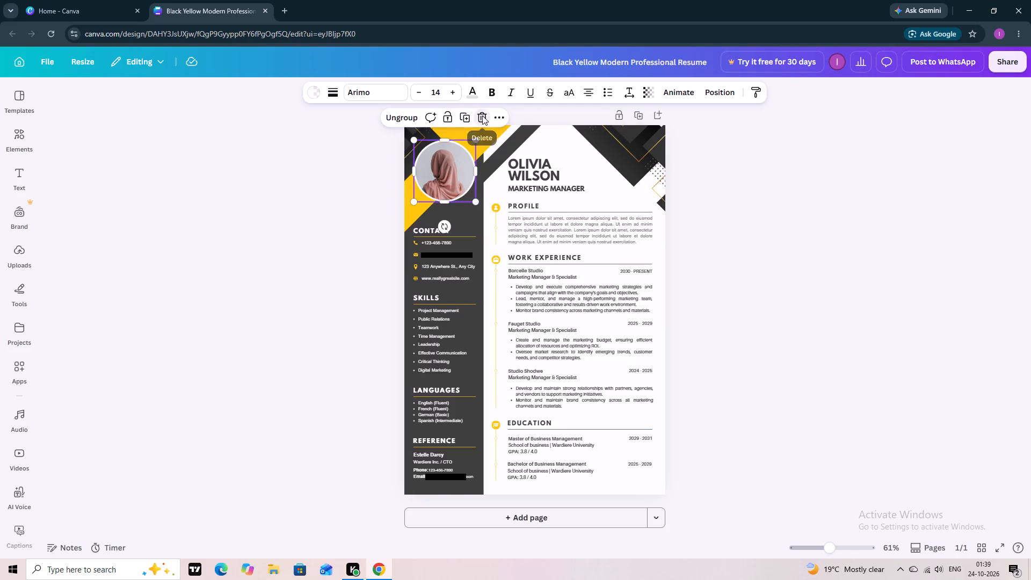
Add the uploaded portrait of the man in the blue shirt to the resume and shrink it to sidebar photo size.
{"action": "left_click", "coordinate": [22, 113]}
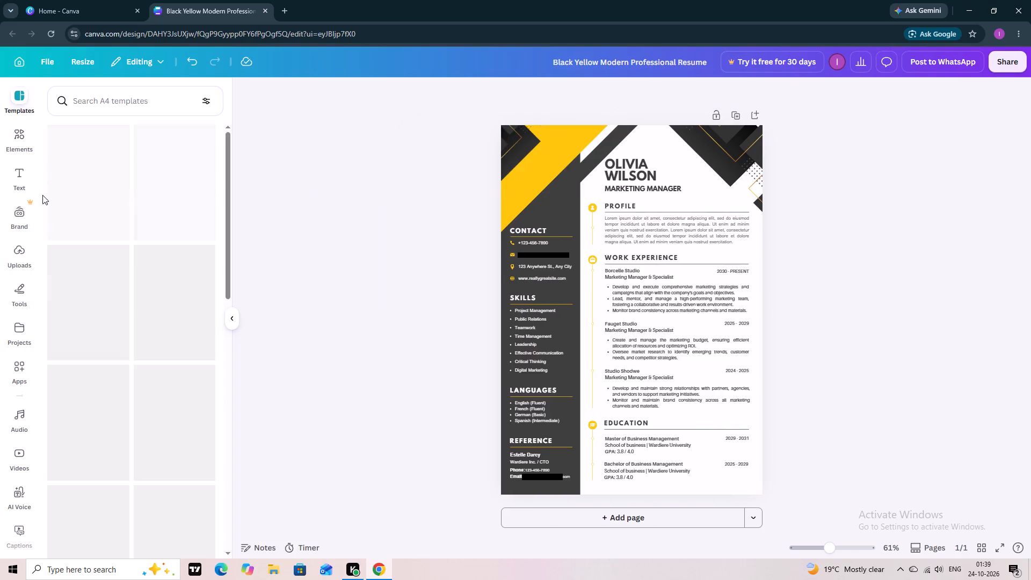
{"action": "left_click", "coordinate": [20, 260]}
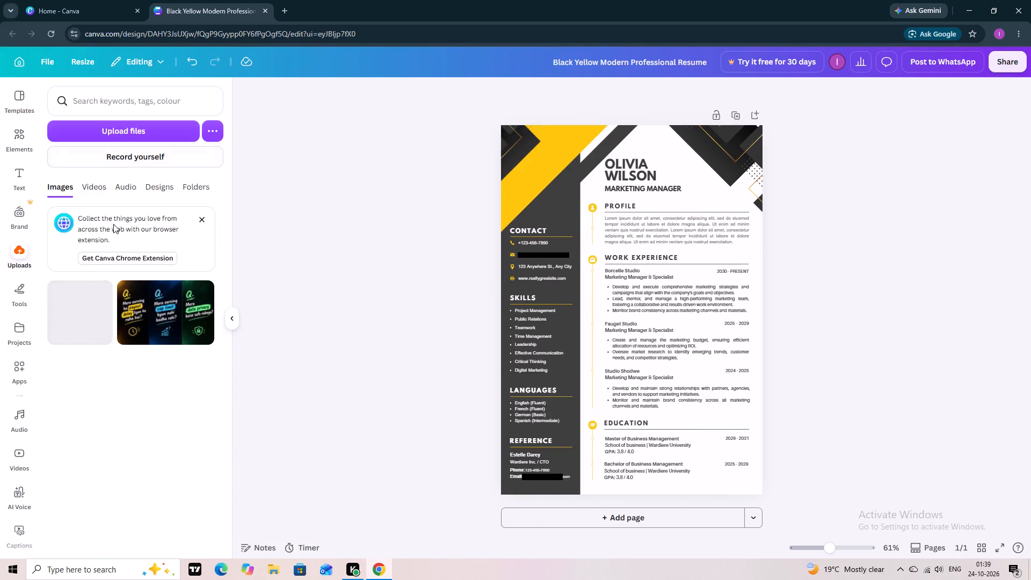
{"action": "left_click_drag", "start_coordinate": [90, 299], "coordinate": [90, 300]}
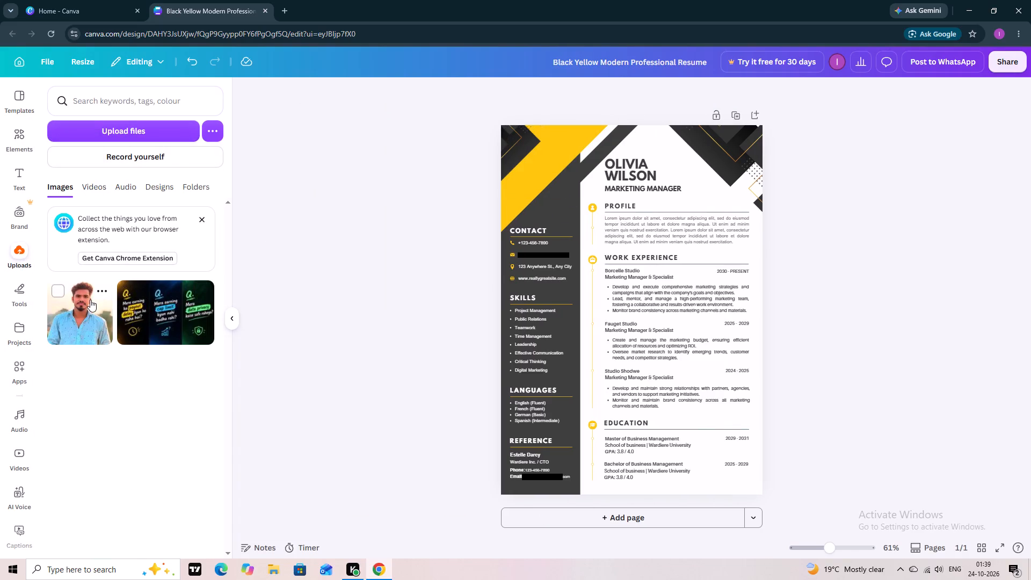
{"action": "left_click_drag", "start_coordinate": [90, 300], "coordinate": [521, 153]}
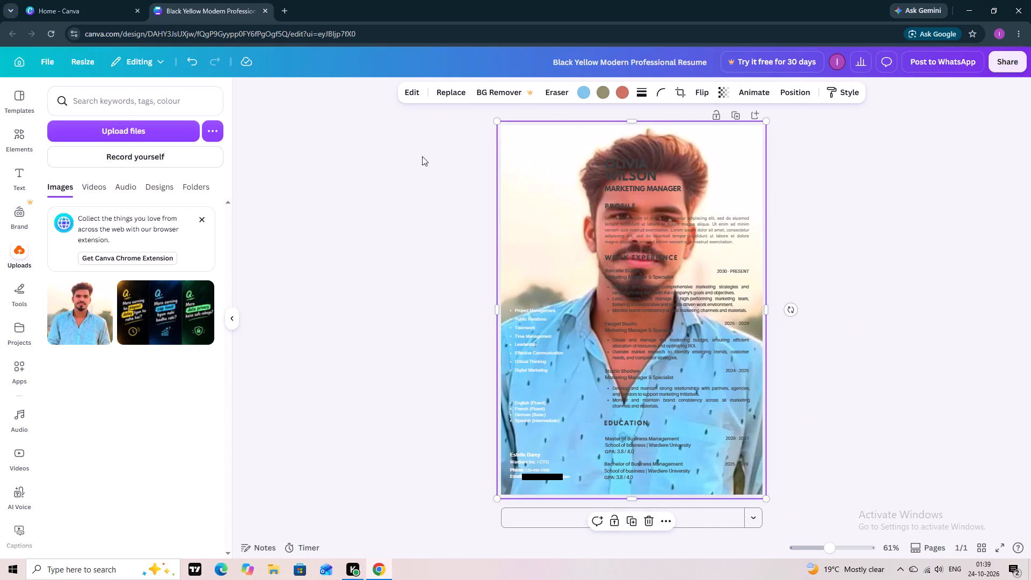
{"action": "left_click_drag", "start_coordinate": [765, 497], "coordinate": [554, 199]}
{"action": "left_click", "coordinate": [407, 216]}
Position the portrait over the yellow corner above the CONTACT section and crop off its bottom part.
{"action": "left_click_drag", "start_coordinate": [525, 168], "coordinate": [540, 187]}
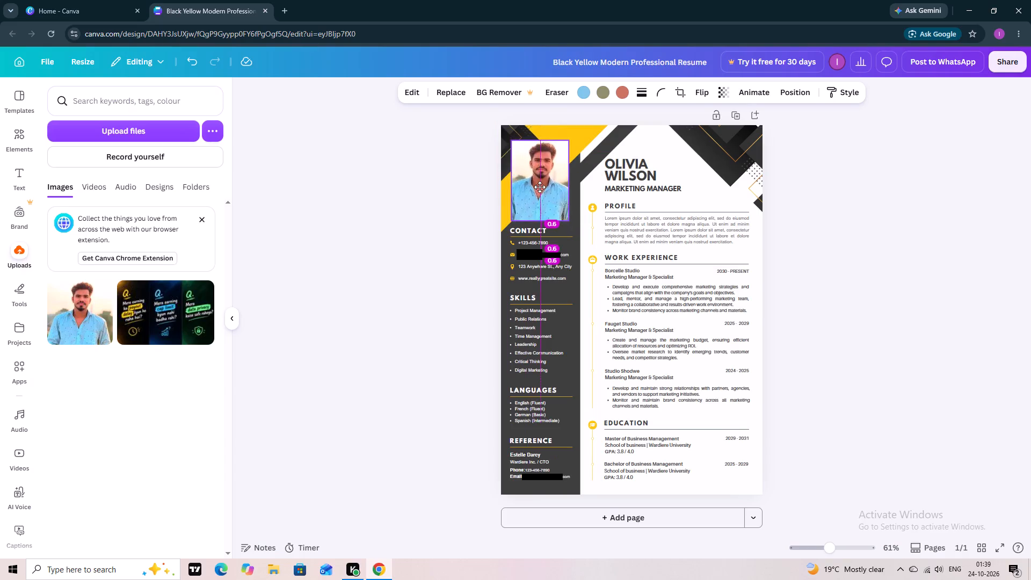
{"action": "left_click_drag", "start_coordinate": [540, 187], "coordinate": [534, 181]}
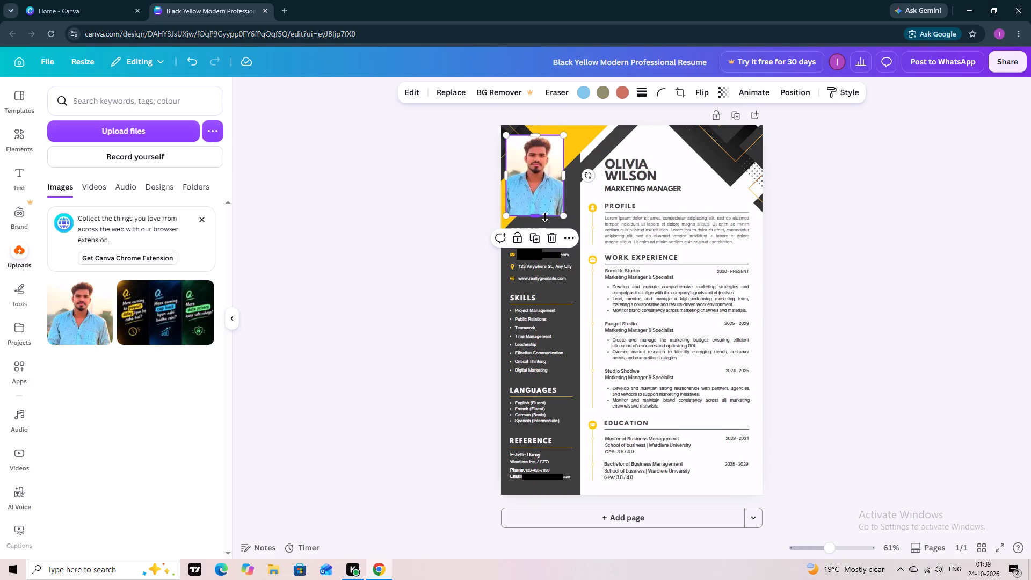
{"action": "left_click_drag", "start_coordinate": [541, 215], "coordinate": [535, 198]}
{"action": "left_click", "coordinate": [411, 208]}
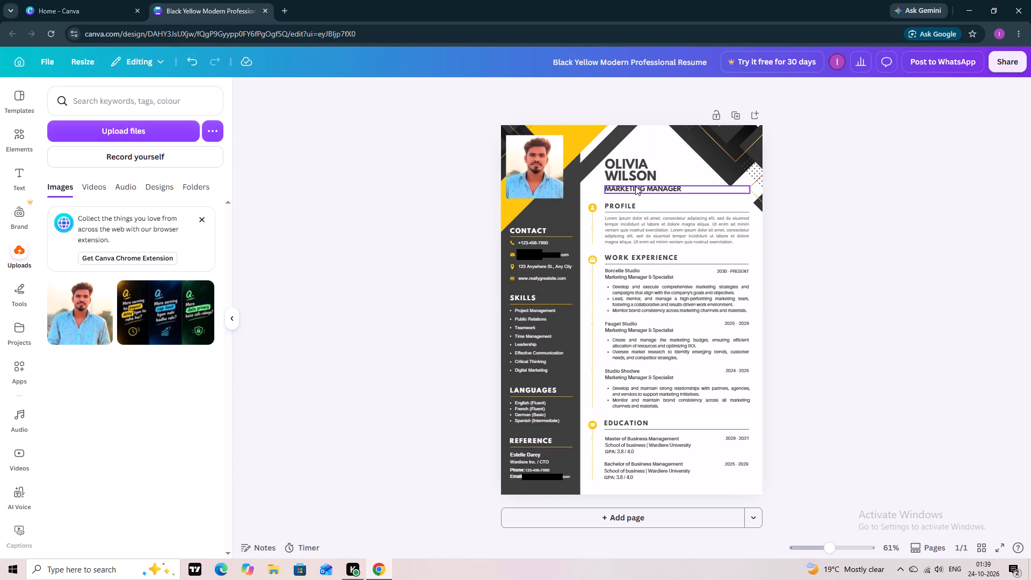
Replace the placeholder name heading OLIVIA WILSON with the candidate's name and nudge the heading slightly left.
{"action": "left_click", "coordinate": [641, 166]}
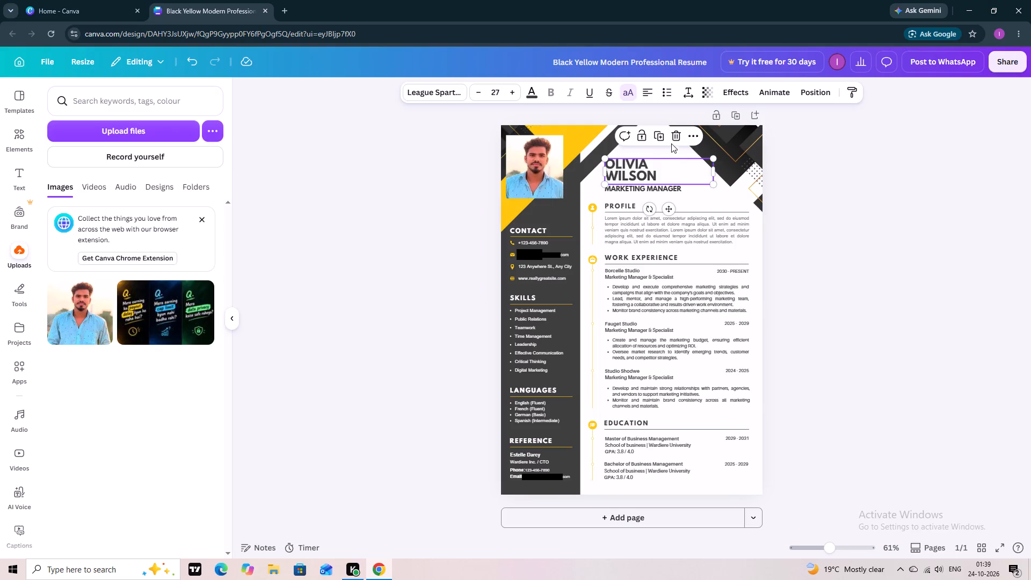
{"action": "left_click", "coordinate": [667, 170]}
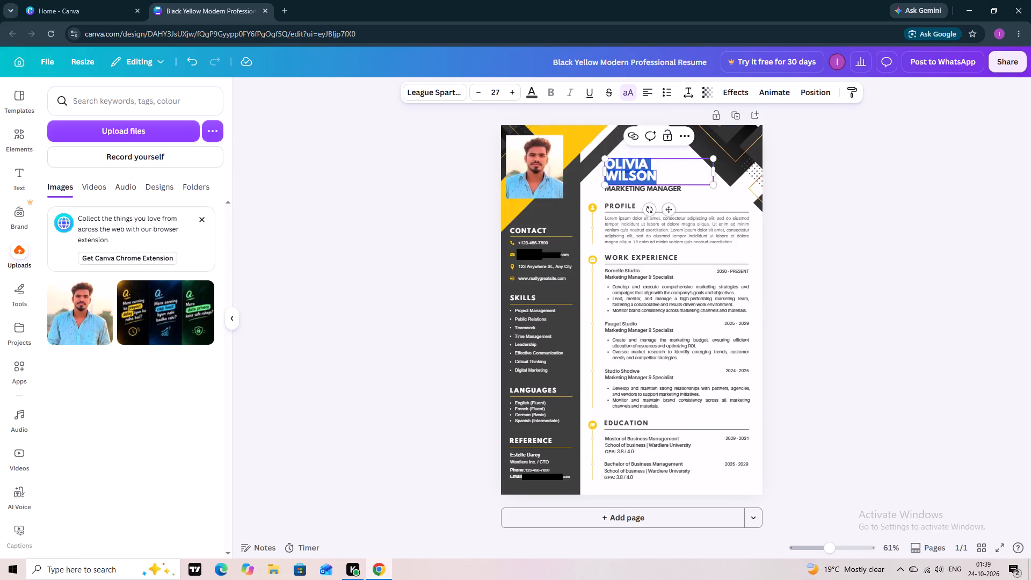
{"action": "key", "text": "BackSpace"}
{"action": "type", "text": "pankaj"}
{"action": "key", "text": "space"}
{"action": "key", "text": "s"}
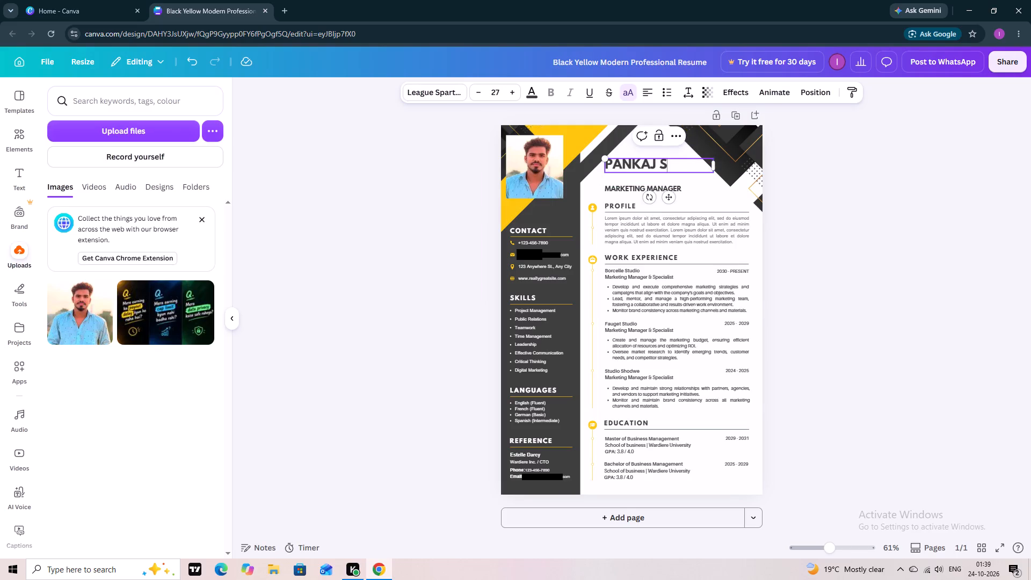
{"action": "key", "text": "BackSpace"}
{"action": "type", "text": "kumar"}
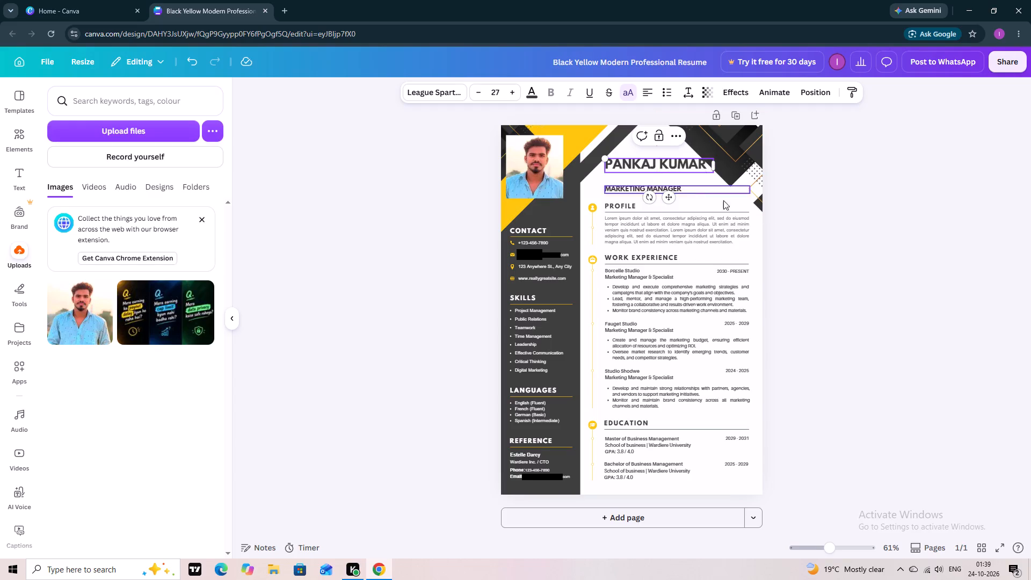
{"action": "left_click", "coordinate": [824, 204]}
{"action": "left_click", "coordinate": [679, 166]}
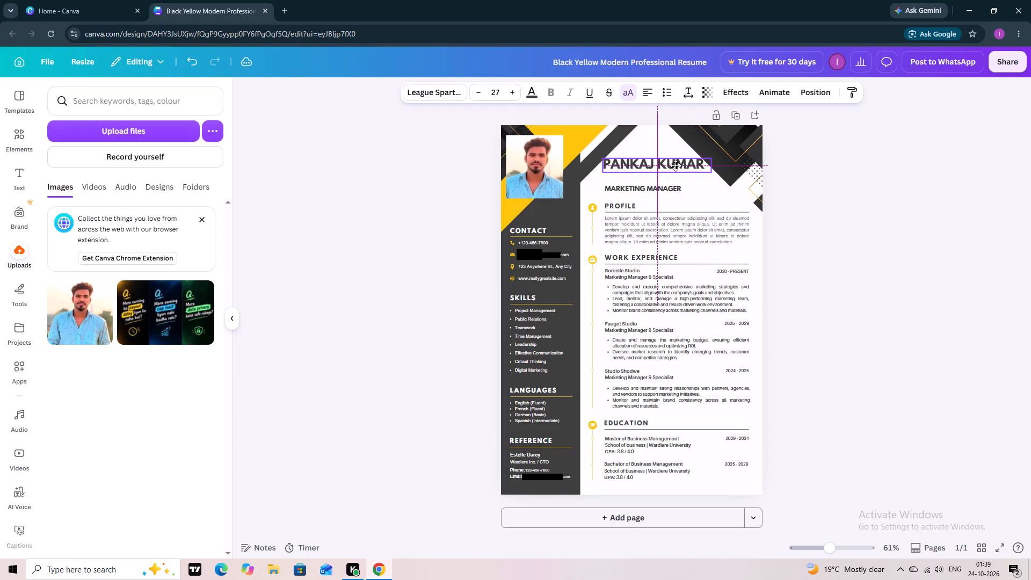
{"action": "left_click", "coordinate": [923, 184]}
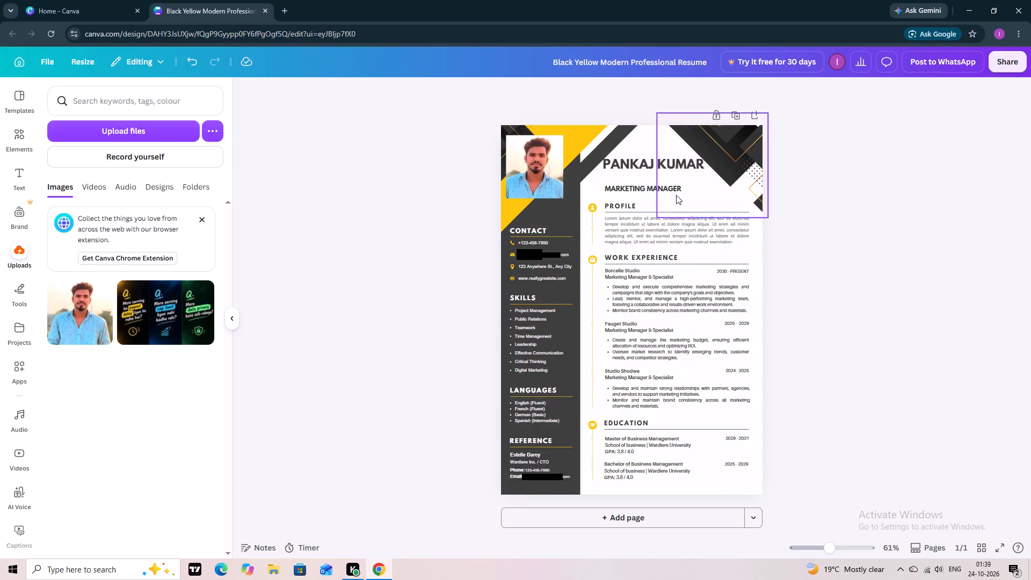
Replace the job title MARKETING MANAGER below the name with "customer support excutive".
{"action": "left_click", "coordinate": [674, 190]}
{"action": "left_click", "coordinate": [674, 190]}
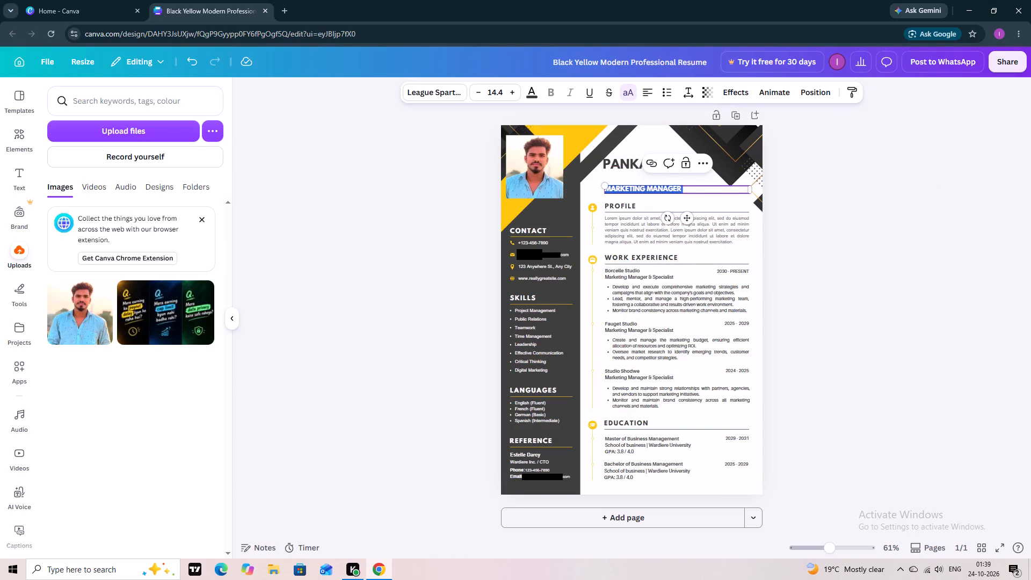
{"action": "key", "text": "BackSpace"}
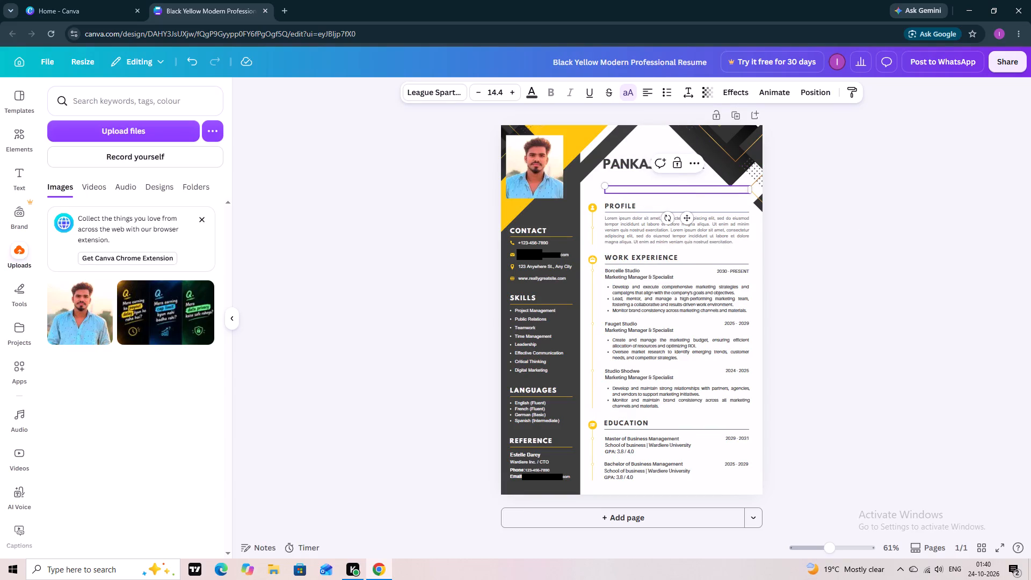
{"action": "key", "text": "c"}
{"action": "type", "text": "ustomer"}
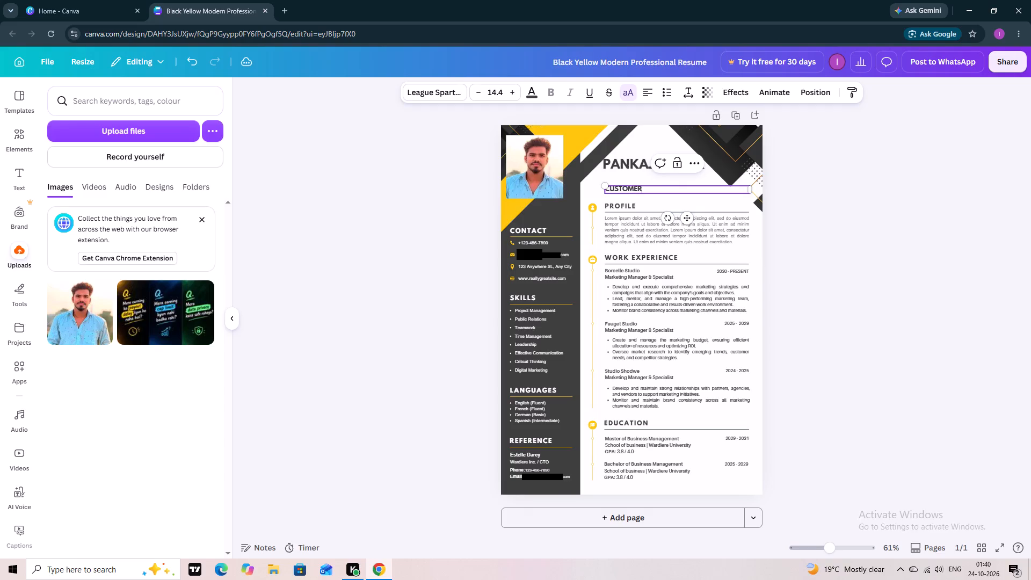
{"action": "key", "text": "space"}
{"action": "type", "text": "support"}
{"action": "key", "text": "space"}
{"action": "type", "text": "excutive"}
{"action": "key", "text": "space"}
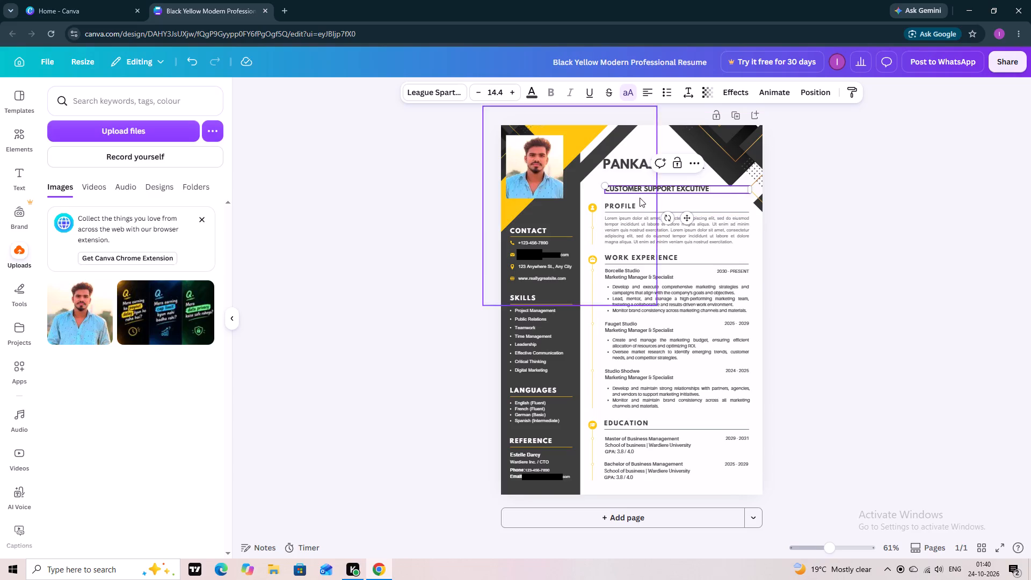
{"action": "left_click", "coordinate": [787, 193]}
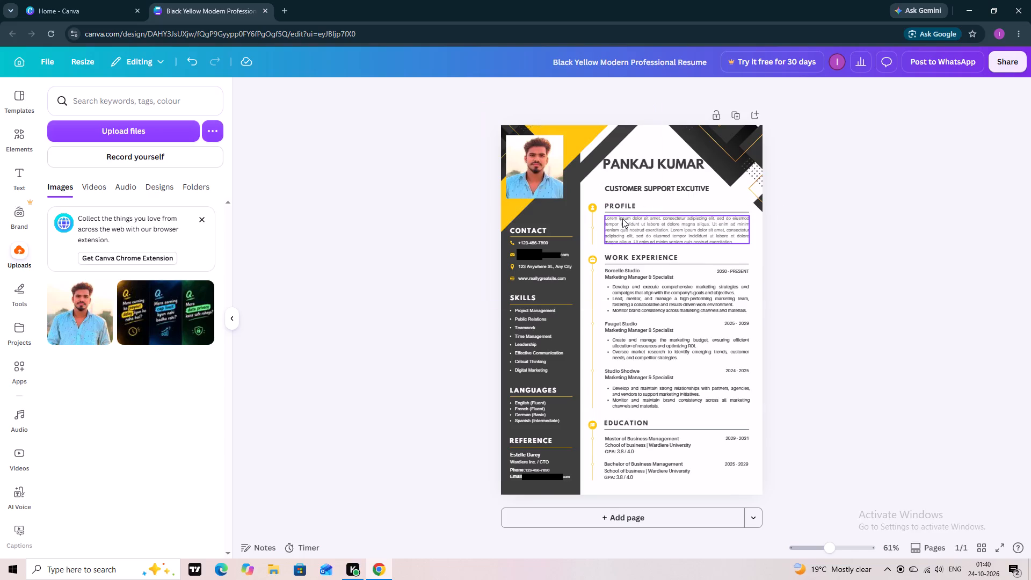
Open the placeholder paragraph under PROFILE for editing with all its text selected.
{"action": "left_click", "coordinate": [622, 219]}
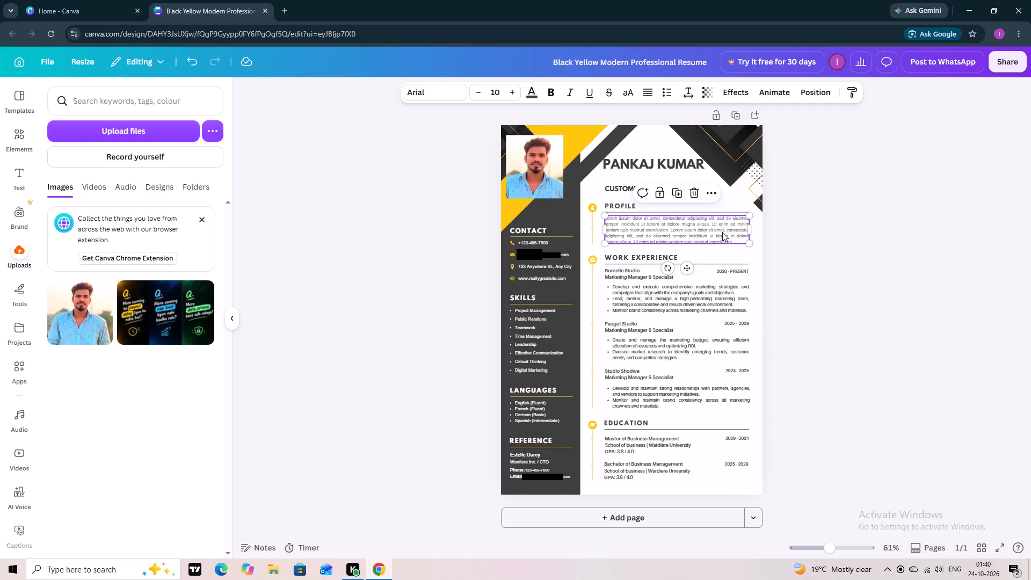
{"action": "left_click", "coordinate": [736, 240]}
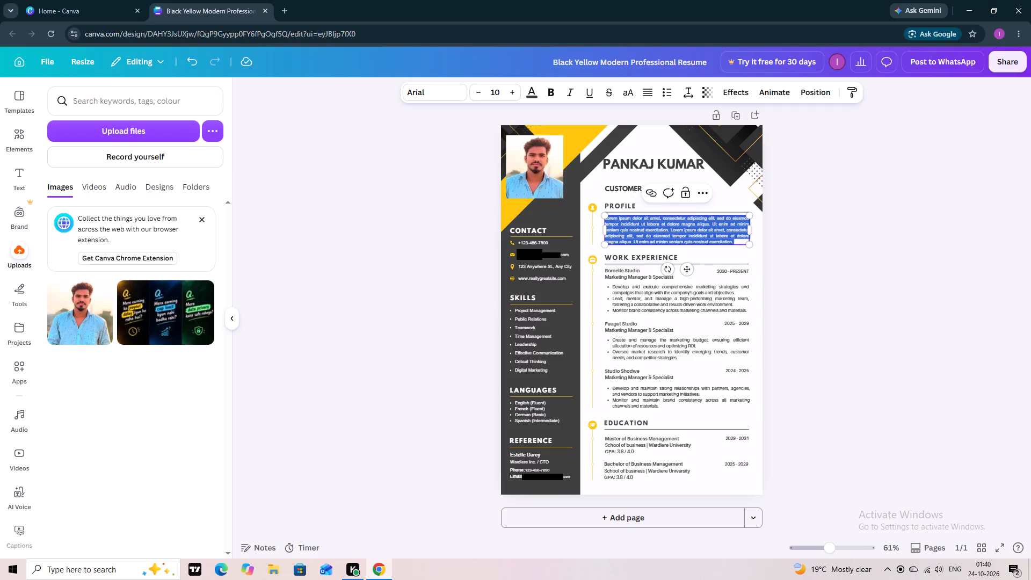
{"action": "scroll", "coordinate": [736, 240], "scroll_direction": "up", "scroll_amount": 1}
{"action": "left_click", "coordinate": [277, 15]}
{"action": "left_click", "coordinate": [280, 13]}
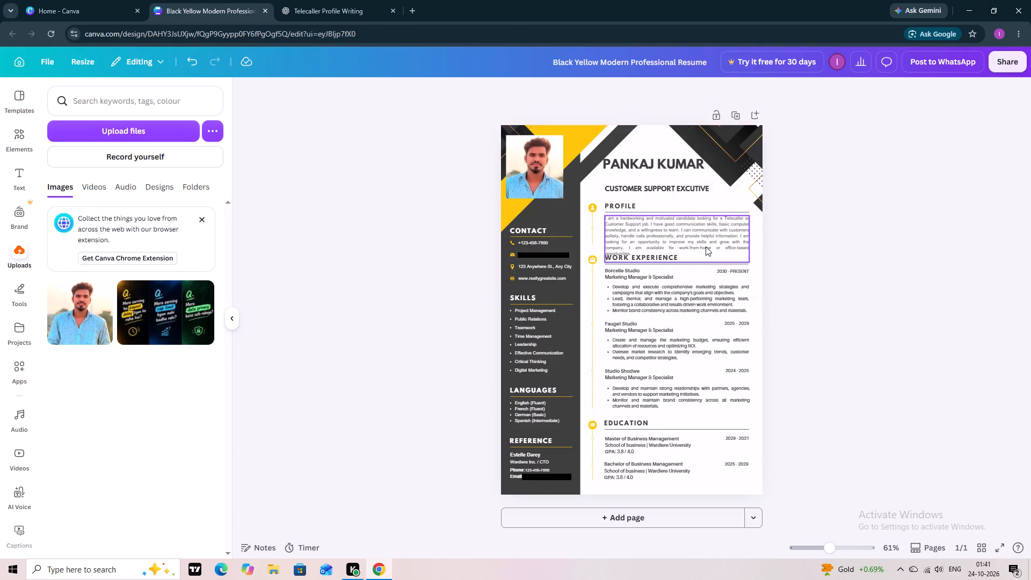
Move the PROFILE paragraph slightly up and left, away from the WORK EXPERIENCE heading.
{"action": "left_click", "coordinate": [705, 245]}
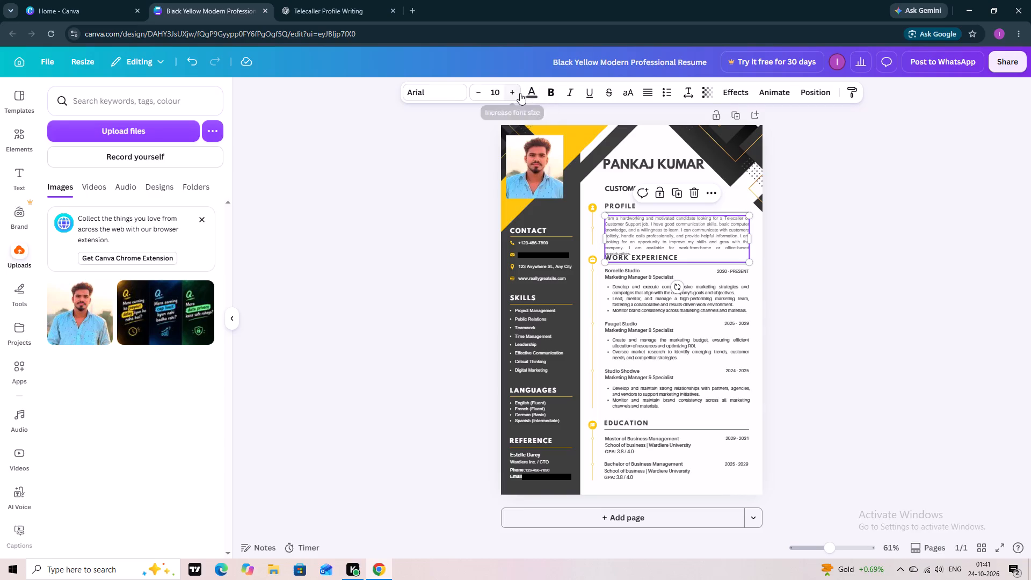
{"action": "left_click", "coordinate": [818, 296]}
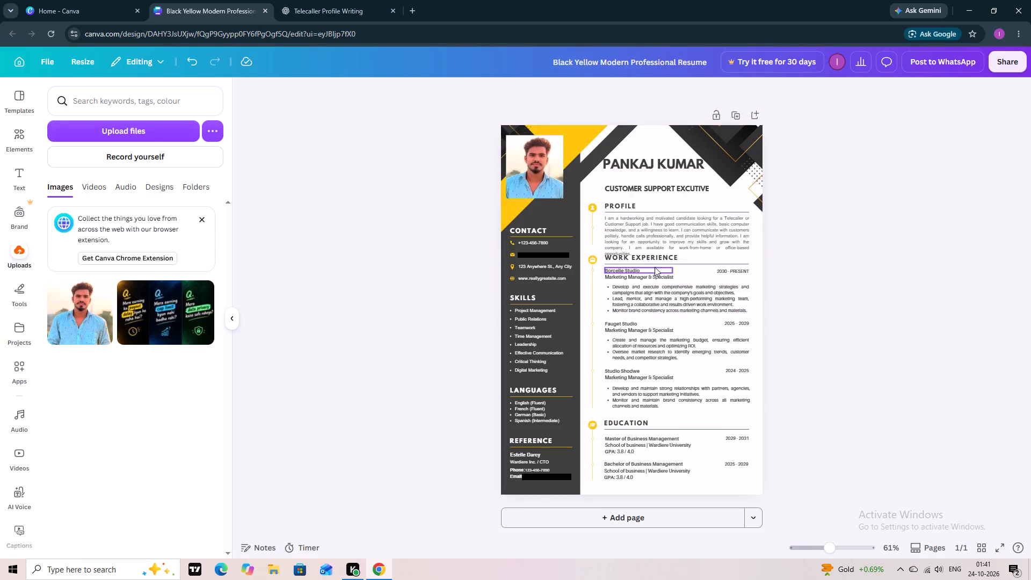
{"action": "left_click", "coordinate": [725, 244]}
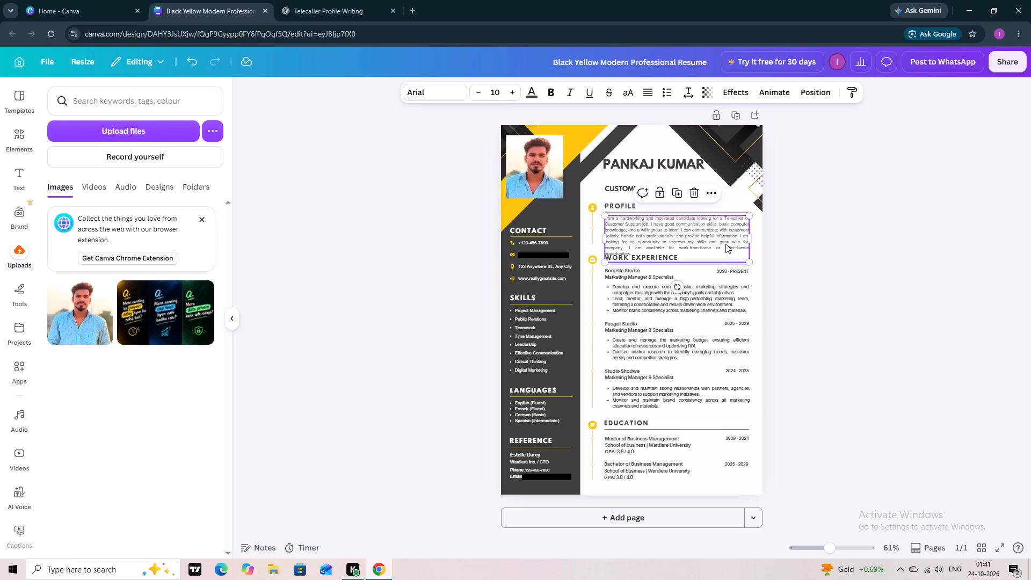
{"action": "left_click_drag", "start_coordinate": [725, 244], "coordinate": [719, 240]}
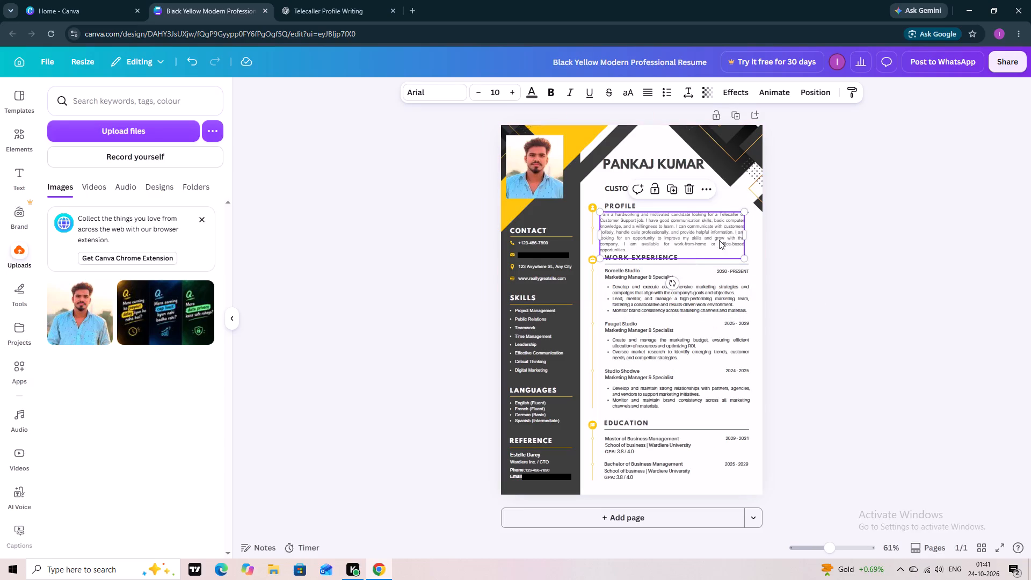
{"action": "left_click", "coordinate": [816, 252]}
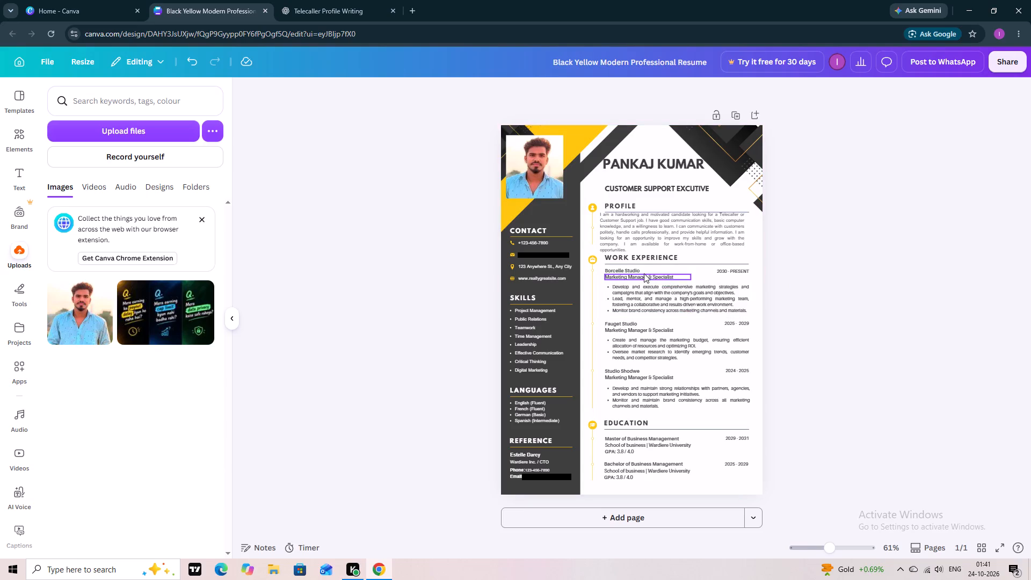
Shift the yellow timeline line and its marker beside WORK EXPERIENCE slightly down, keeping it aligned with the other section markers.
{"action": "left_click_drag", "start_coordinate": [601, 269], "coordinate": [617, 291]}
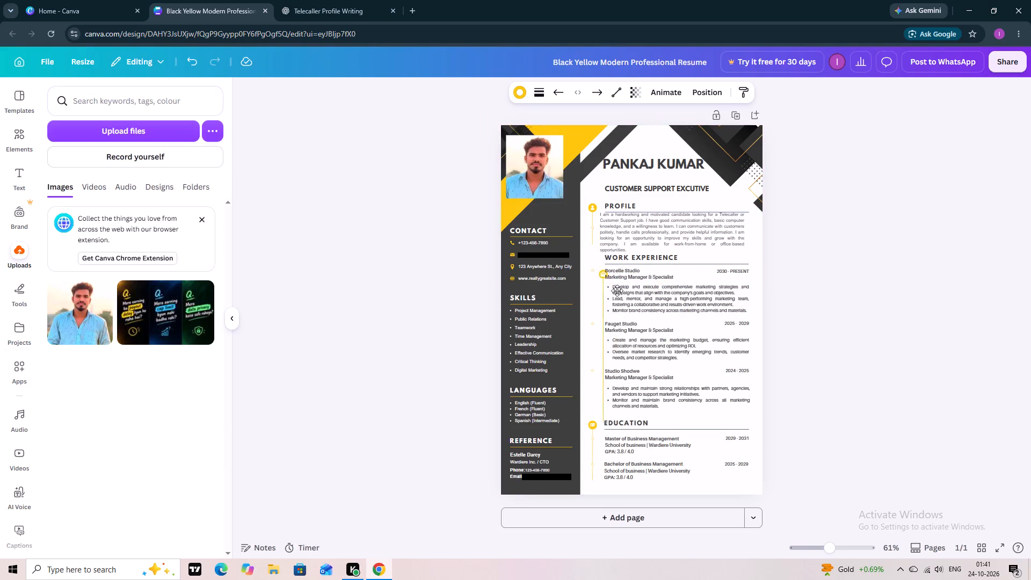
{"action": "left_click_drag", "start_coordinate": [617, 291], "coordinate": [599, 281]}
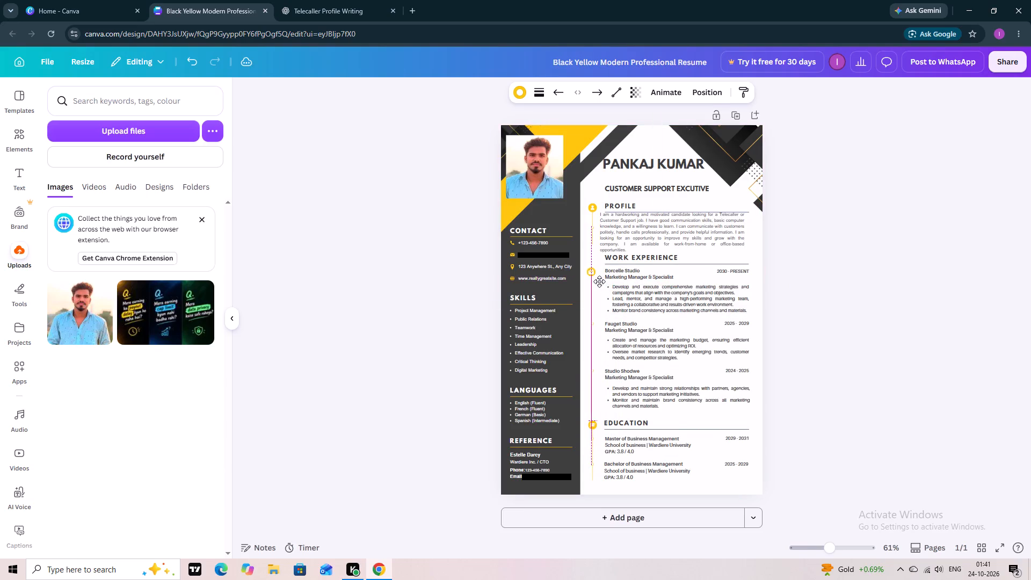
{"action": "left_click_drag", "start_coordinate": [599, 281], "coordinate": [601, 280]}
{"action": "left_click", "coordinate": [864, 361]}
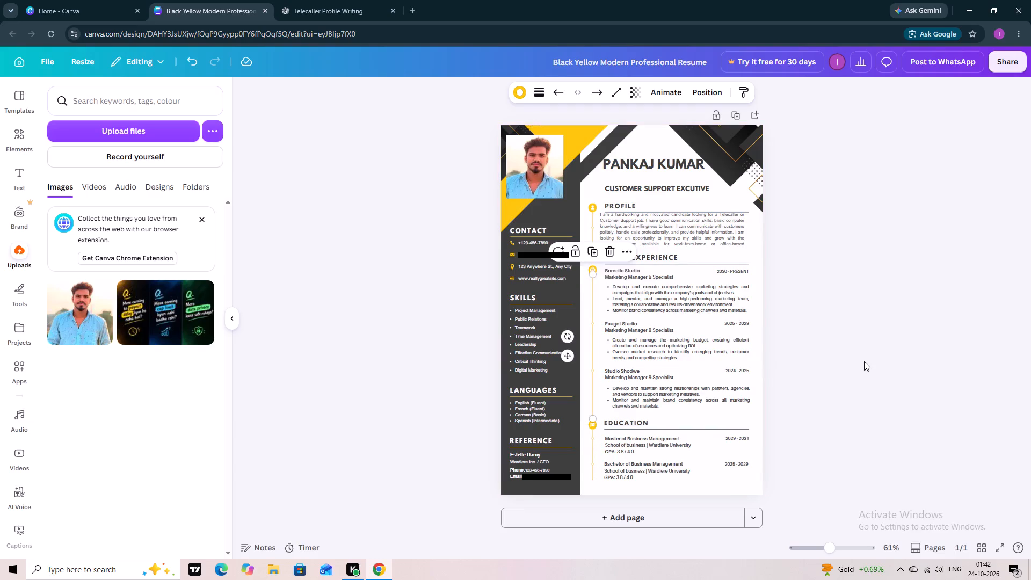
Shift the yellow and grey corner graphic behind the portrait and name slightly right and down.
{"action": "scroll", "coordinate": [714, 349], "scroll_direction": "up", "scroll_amount": 2}
{"action": "scroll", "coordinate": [714, 349], "scroll_direction": "down", "scroll_amount": 2}
{"action": "scroll", "coordinate": [714, 349], "scroll_direction": "up", "scroll_amount": 2}
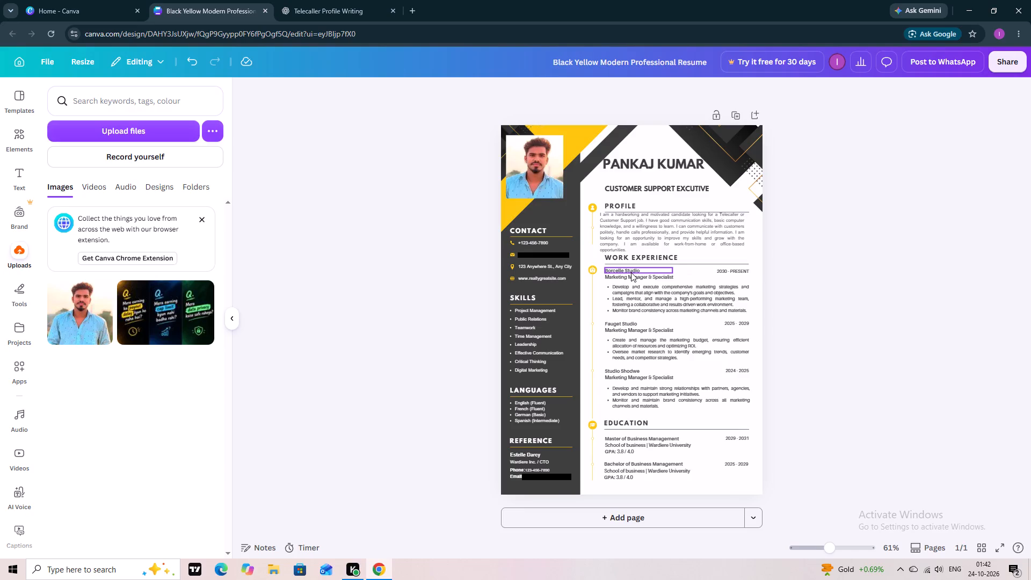
{"action": "left_click_drag", "start_coordinate": [603, 271], "coordinate": [612, 276]}
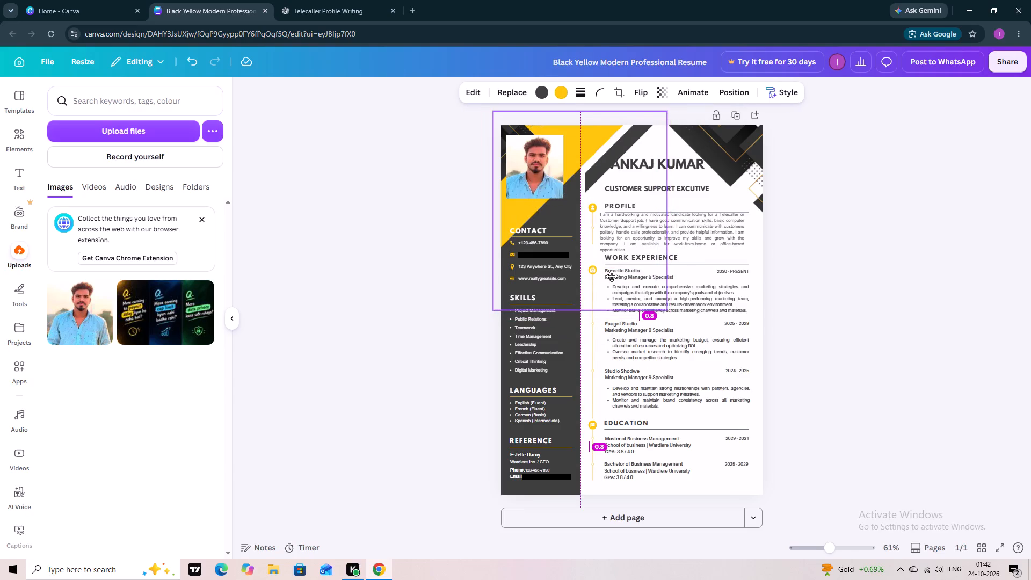
{"action": "left_click_drag", "start_coordinate": [612, 276], "coordinate": [611, 276]}
{"action": "left_click", "coordinate": [847, 332]}
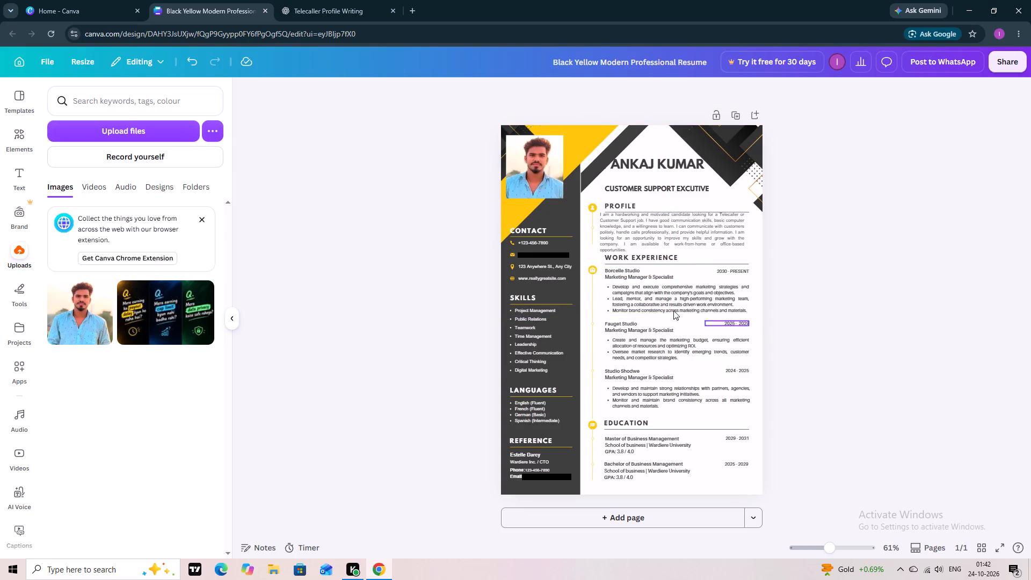
Delete the bullet list, job title and company name of the Borcelle Studio entry under WORK EXPERIENCE.
{"action": "left_click", "coordinate": [644, 299]}
{"action": "left_click", "coordinate": [688, 265]}
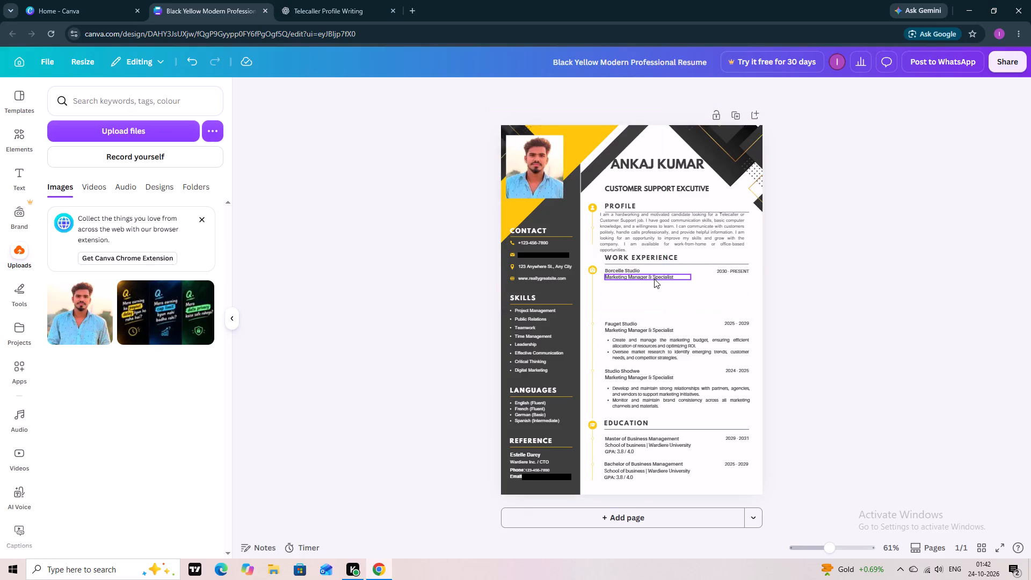
{"action": "left_click", "coordinate": [654, 278]}
{"action": "left_click", "coordinate": [668, 257]}
{"action": "left_click", "coordinate": [629, 271]}
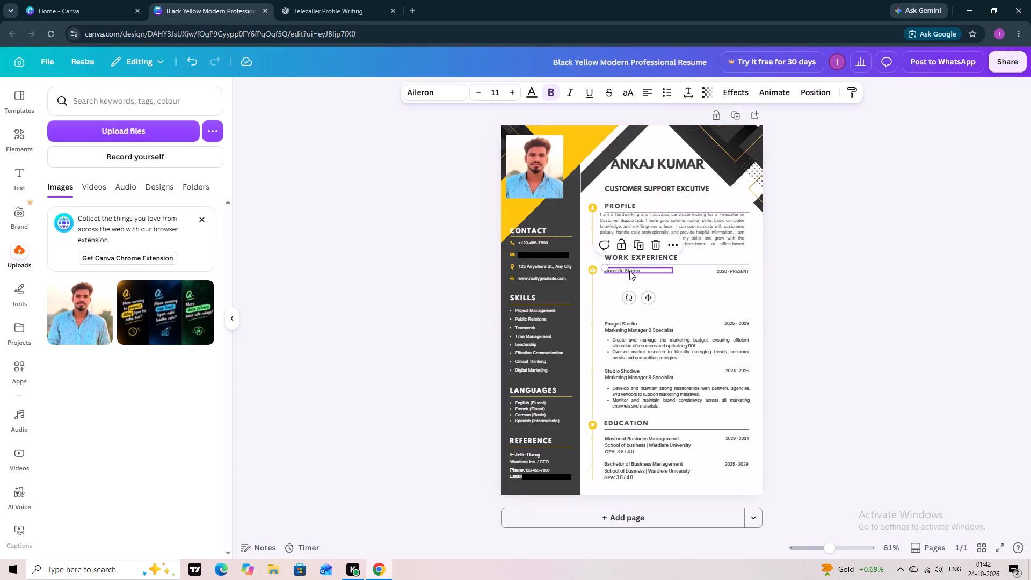
{"action": "left_click", "coordinate": [658, 244]}
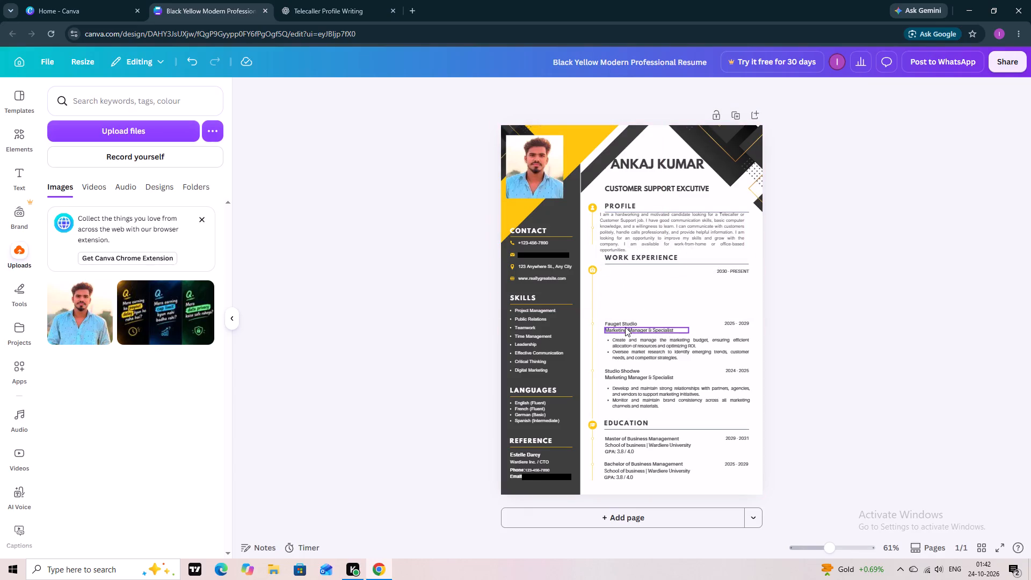
Delete the company name, job title and bullet list of the Fauget Studio entry.
{"action": "left_click", "coordinate": [627, 322]}
{"action": "left_click", "coordinate": [652, 297]}
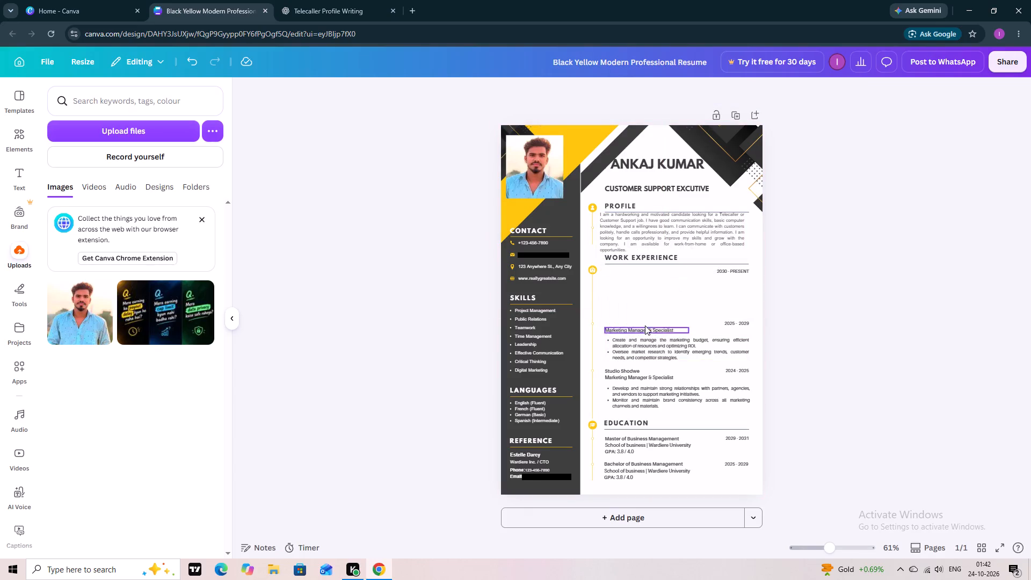
{"action": "left_click", "coordinate": [645, 325]}
{"action": "left_click", "coordinate": [645, 328]}
{"action": "left_click", "coordinate": [662, 300]}
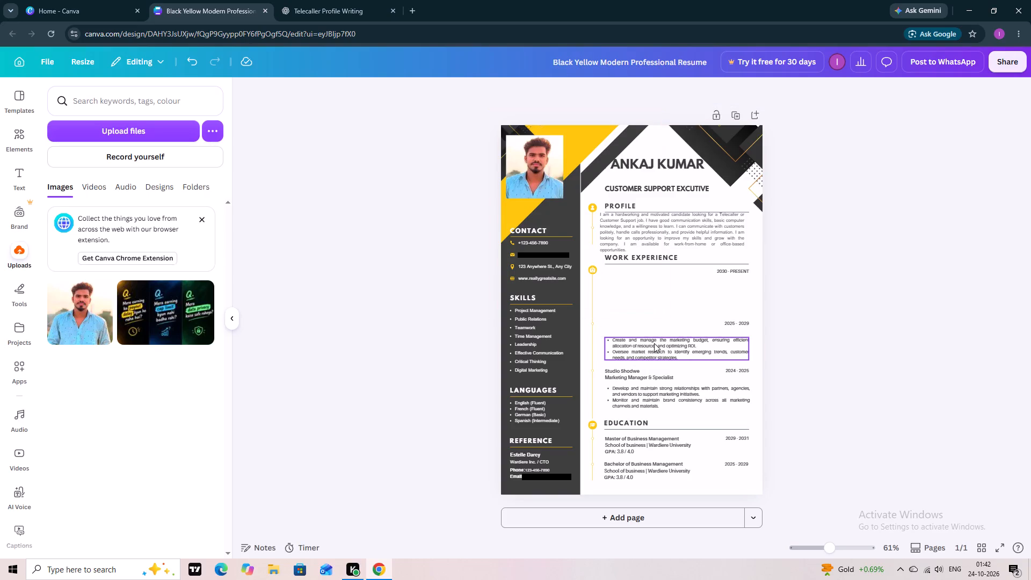
{"action": "left_click", "coordinate": [654, 343]}
{"action": "left_click", "coordinate": [692, 315]}
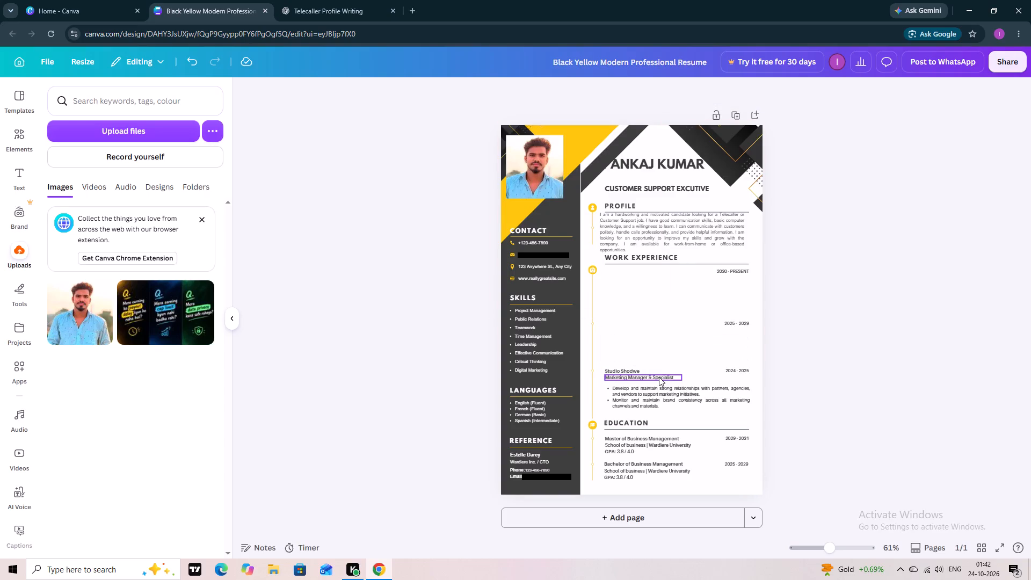
Delete the job title, company name and bullet list of the Studio Shodwe entry.
{"action": "left_click", "coordinate": [659, 377]}
{"action": "left_click", "coordinate": [655, 347]}
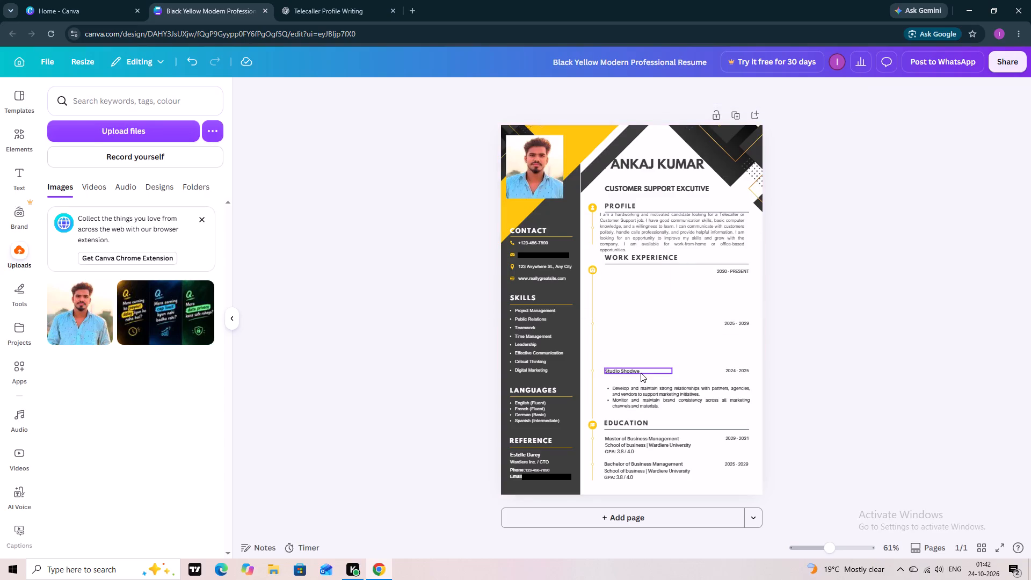
{"action": "left_click", "coordinate": [641, 373]}
{"action": "double_click", "coordinate": [664, 350]}
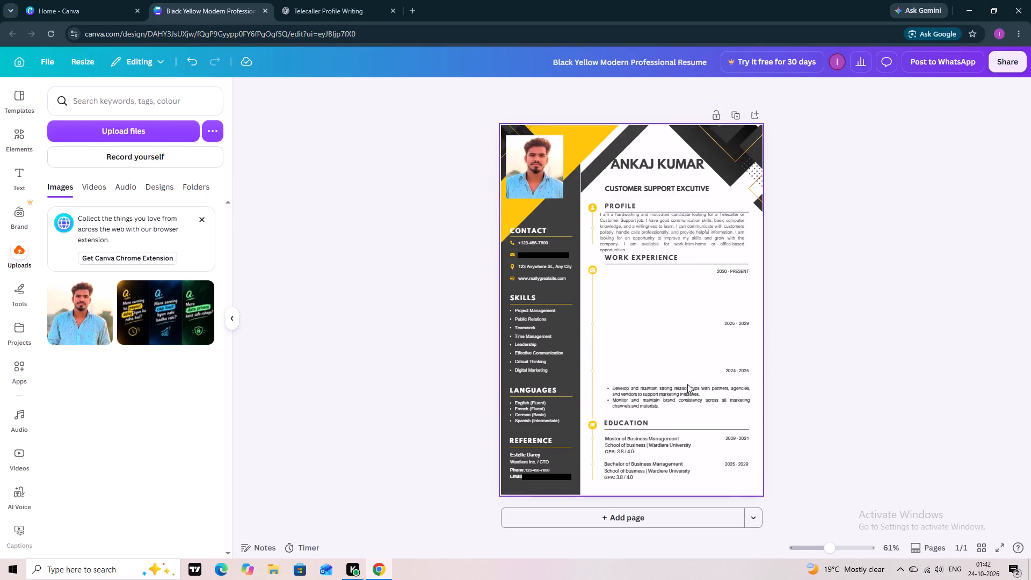
{"action": "left_click", "coordinate": [698, 400]}
{"action": "left_click", "coordinate": [686, 363]}
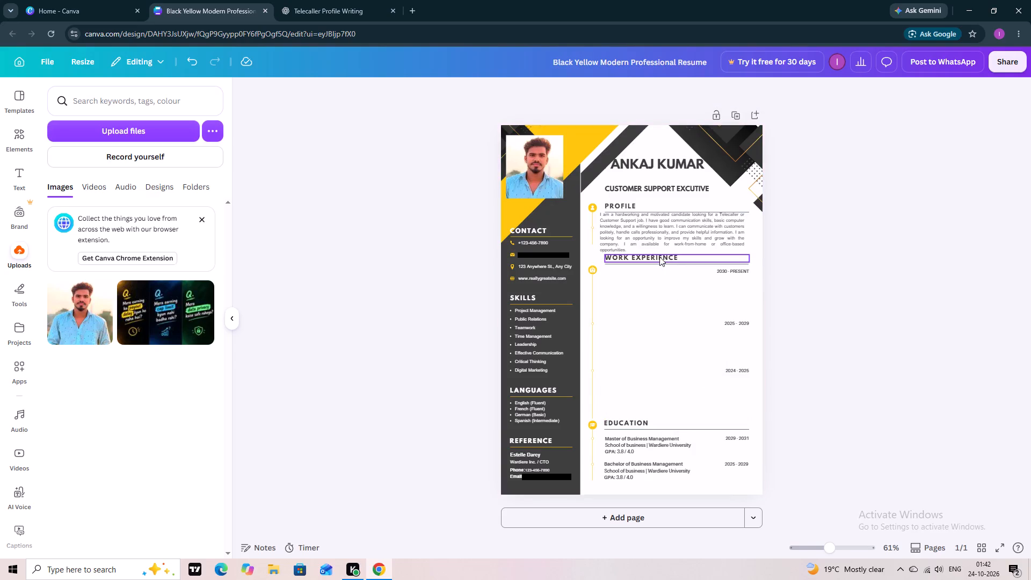
Move the WORK EXPERIENCE heading down below its divider line and slightly left.
{"action": "left_click_drag", "start_coordinate": [667, 260], "coordinate": [659, 285]}
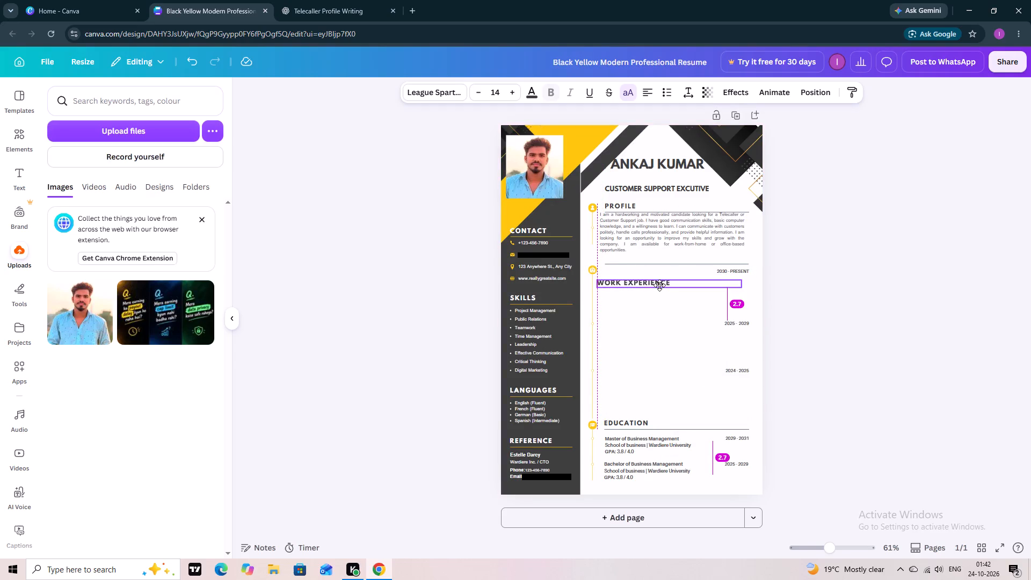
{"action": "left_click_drag", "start_coordinate": [659, 285], "coordinate": [661, 291]}
Delete the three date ranges beside the cleared WORK EXPERIENCE entries: 2030 - PRESENT, 2025 - 2029 and 2024 - 2025.
{"action": "left_click", "coordinate": [732, 269]}
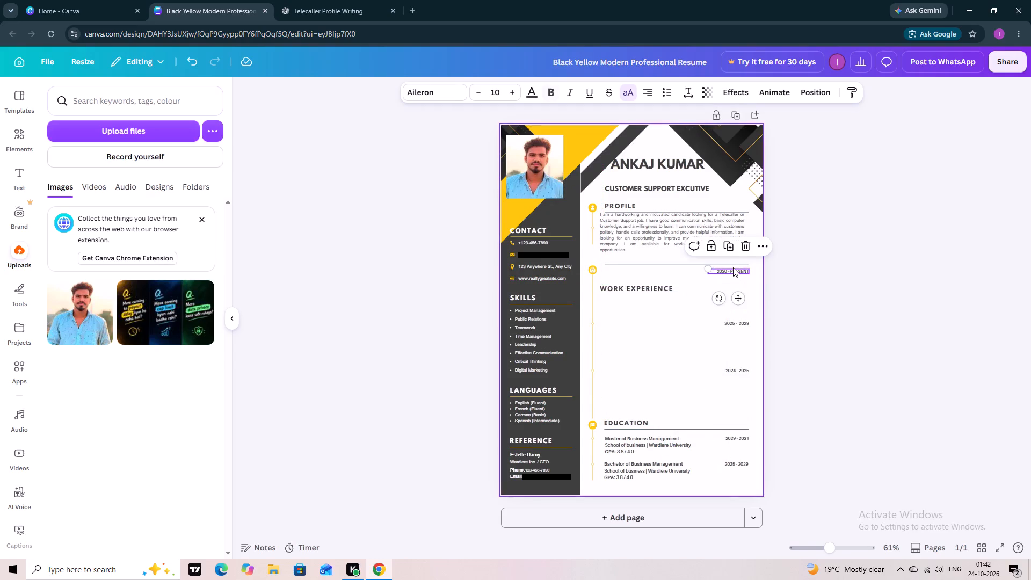
{"action": "left_click", "coordinate": [740, 240]}
{"action": "triple_click", "coordinate": [744, 329]}
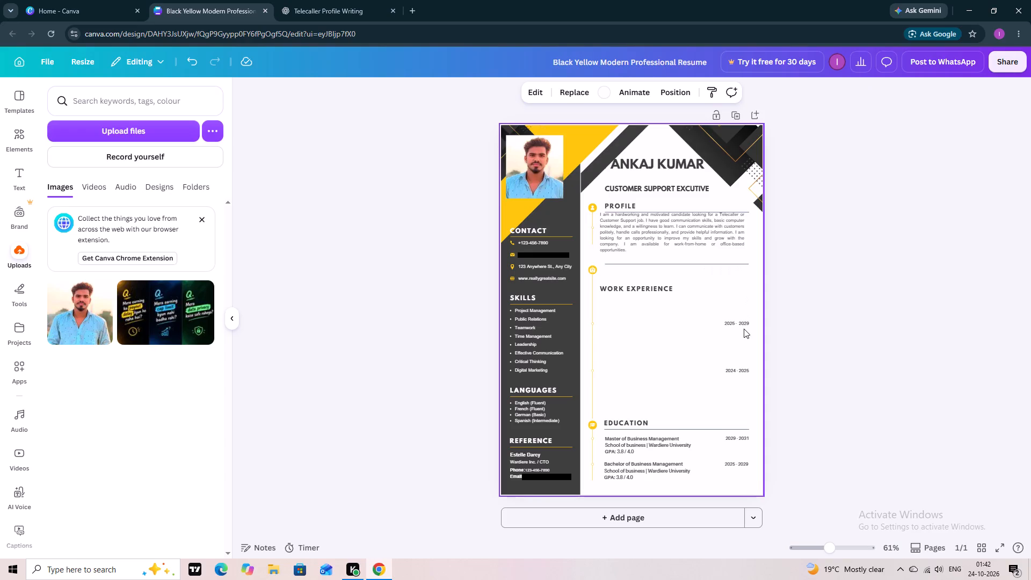
{"action": "left_click", "coordinate": [747, 292]}
{"action": "left_click", "coordinate": [736, 368]}
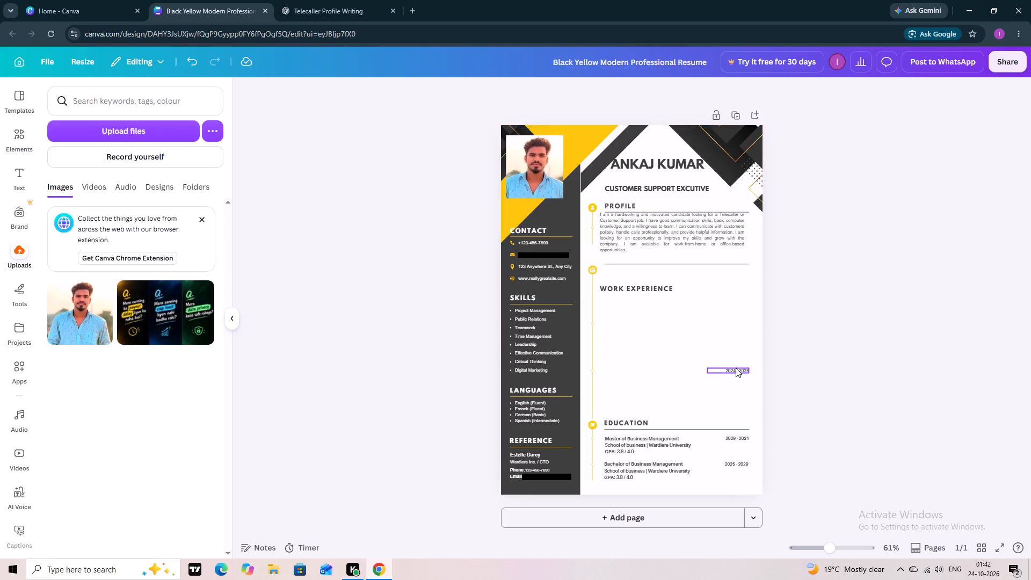
{"action": "left_click", "coordinate": [743, 348]}
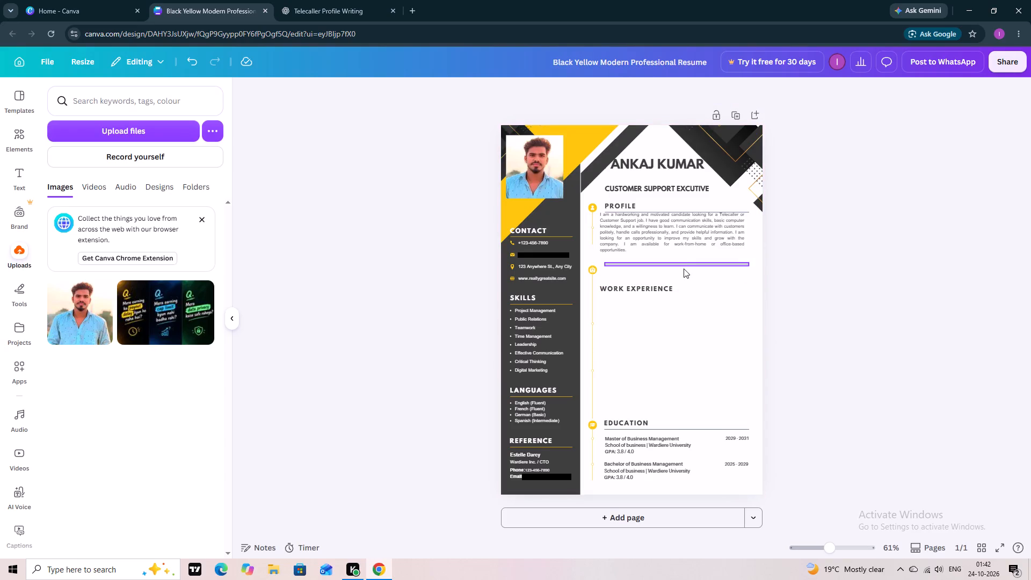
Move the divider line from above the WORK EXPERIENCE heading to just below it, shifted slightly right.
{"action": "left_click", "coordinate": [687, 266]}
{"action": "left_click_drag", "start_coordinate": [688, 264], "coordinate": [689, 303]}
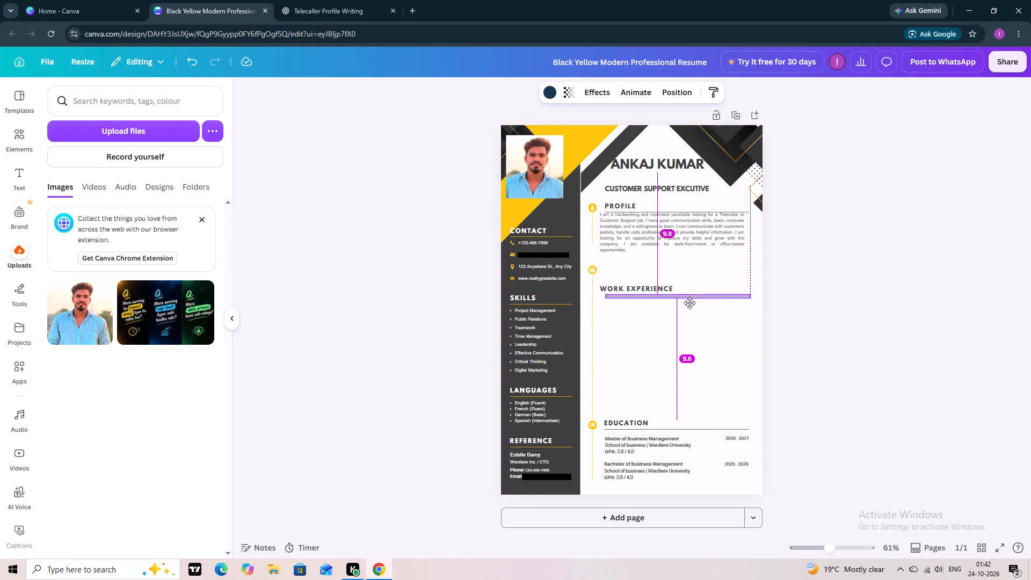
{"action": "left_click_drag", "start_coordinate": [689, 303], "coordinate": [688, 305]}
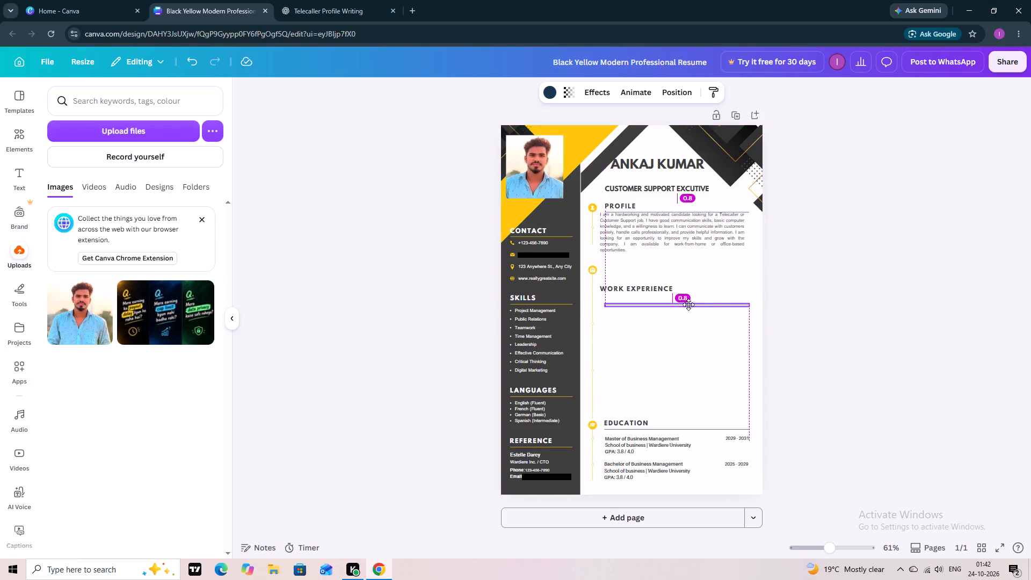
{"action": "left_click_drag", "start_coordinate": [688, 305], "coordinate": [694, 303]}
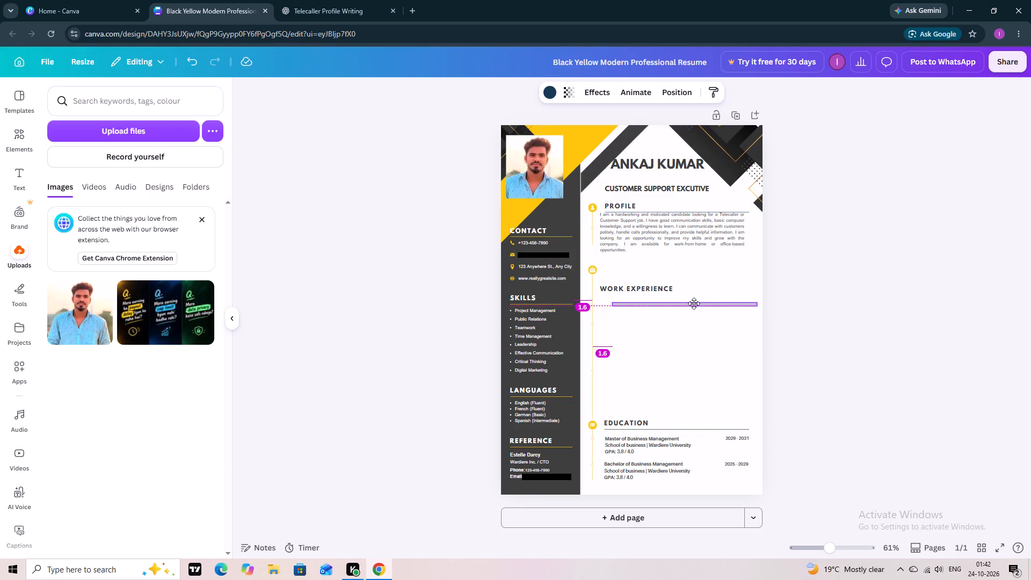
{"action": "left_click_drag", "start_coordinate": [694, 303], "coordinate": [692, 303]}
{"action": "left_click", "coordinate": [823, 322]}
Enlarge the PROFILE paragraph to font size 14 and make it bold.
{"action": "left_click", "coordinate": [700, 240]}
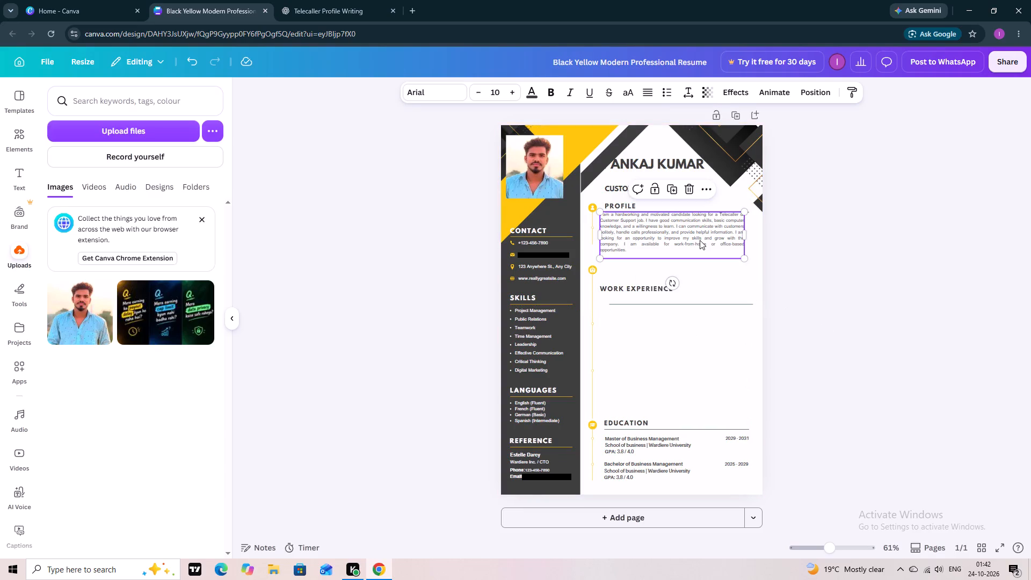
{"action": "left_click", "coordinate": [515, 98]}
{"action": "left_click", "coordinate": [515, 98]}
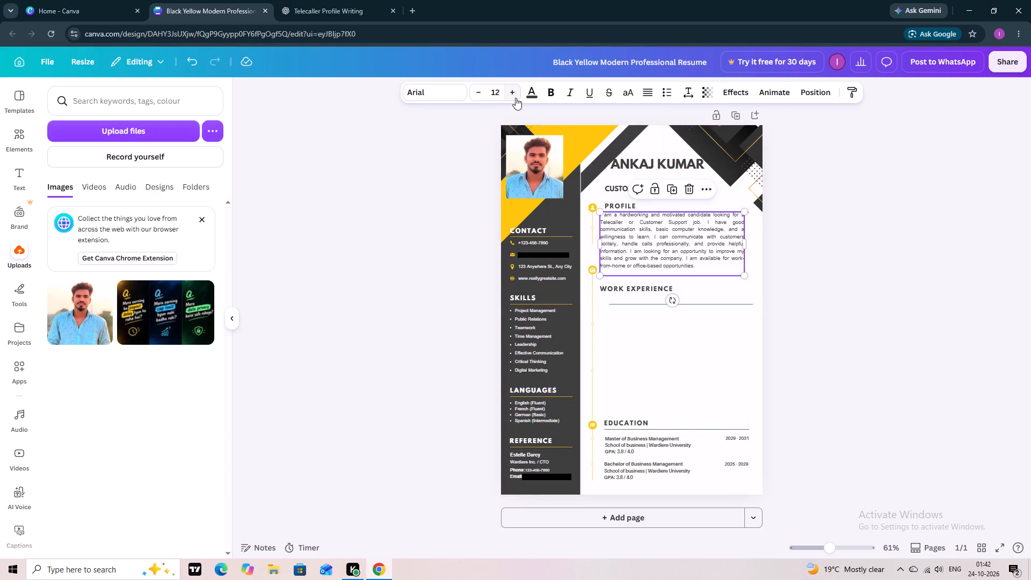
{"action": "left_click", "coordinate": [515, 98]}
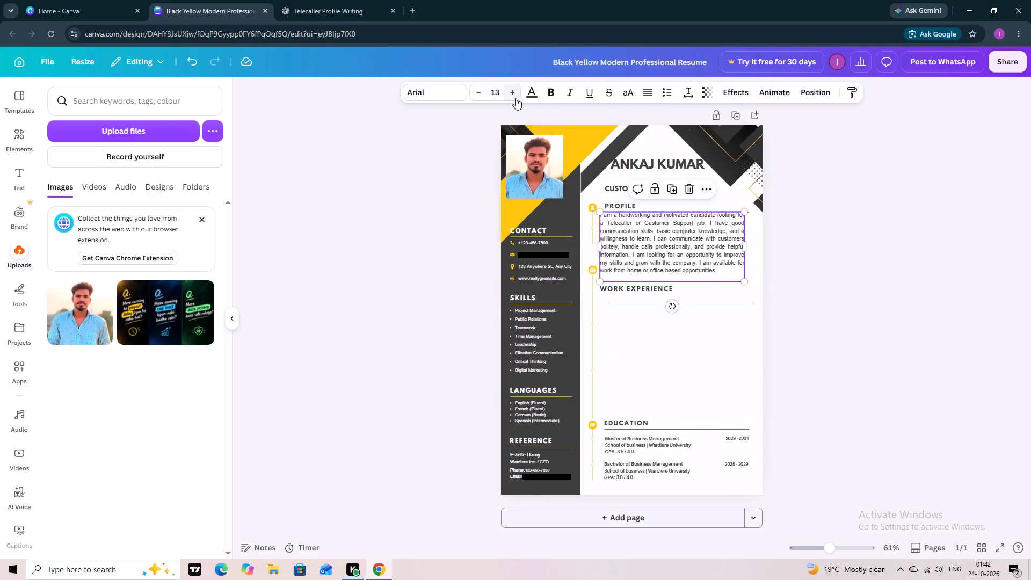
{"action": "left_click", "coordinate": [515, 98]}
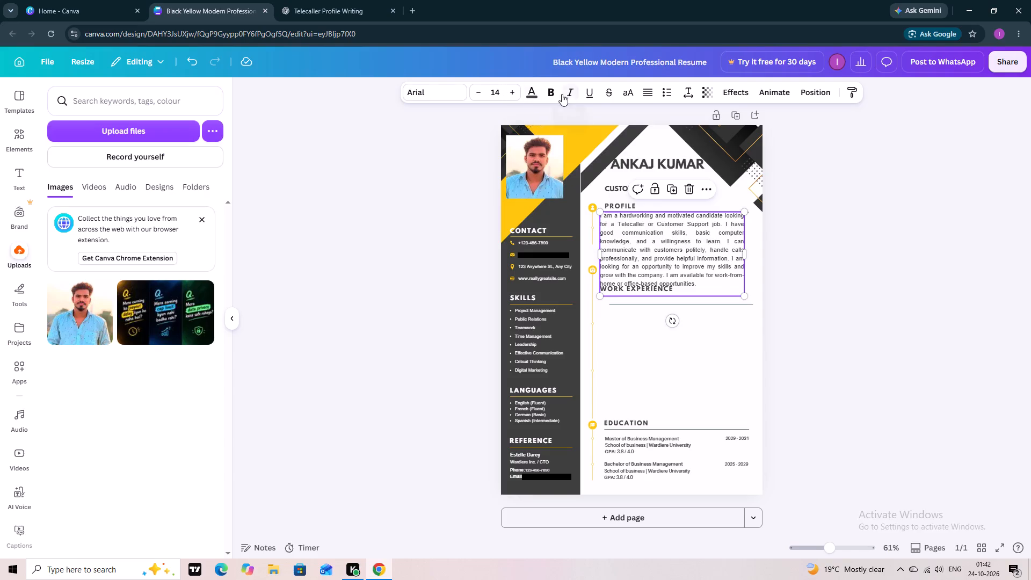
{"action": "left_click", "coordinate": [549, 91]}
{"action": "left_click", "coordinate": [549, 91]}
{"action": "left_click", "coordinate": [549, 91]}
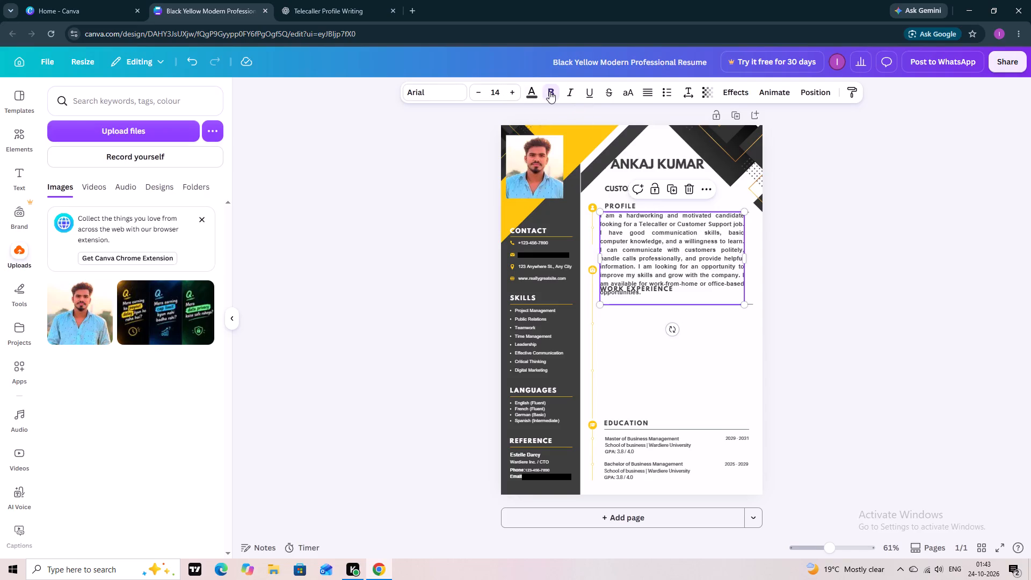
{"action": "left_click", "coordinate": [713, 328]}
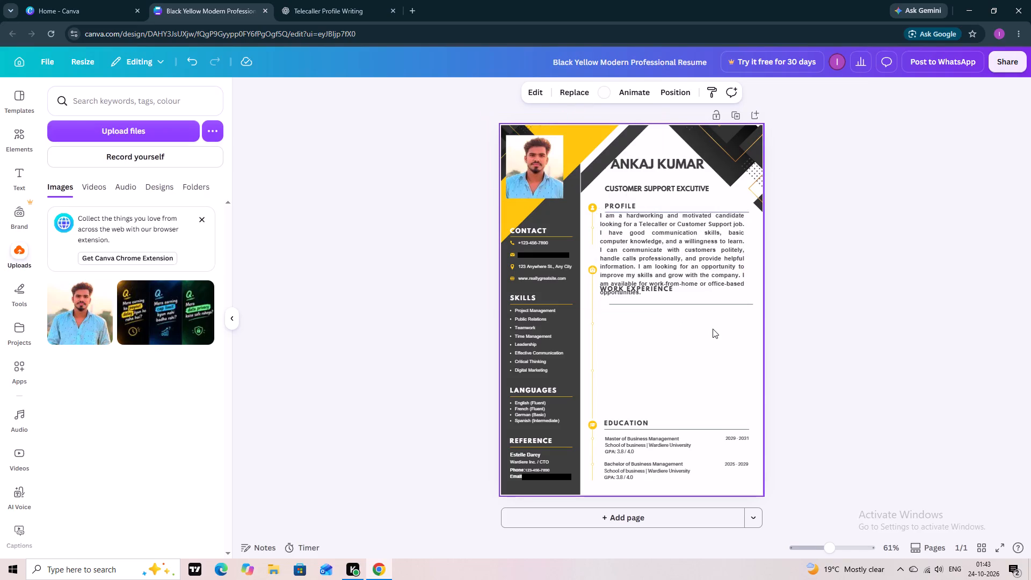
Shrink the PROFILE paragraph to font size 11 to free the overlapped WORK EXPERIENCE heading, and move that heading down below its divider line.
{"action": "left_click", "coordinate": [637, 288]}
{"action": "left_click", "coordinate": [643, 288]}
{"action": "left_click", "coordinate": [652, 332]}
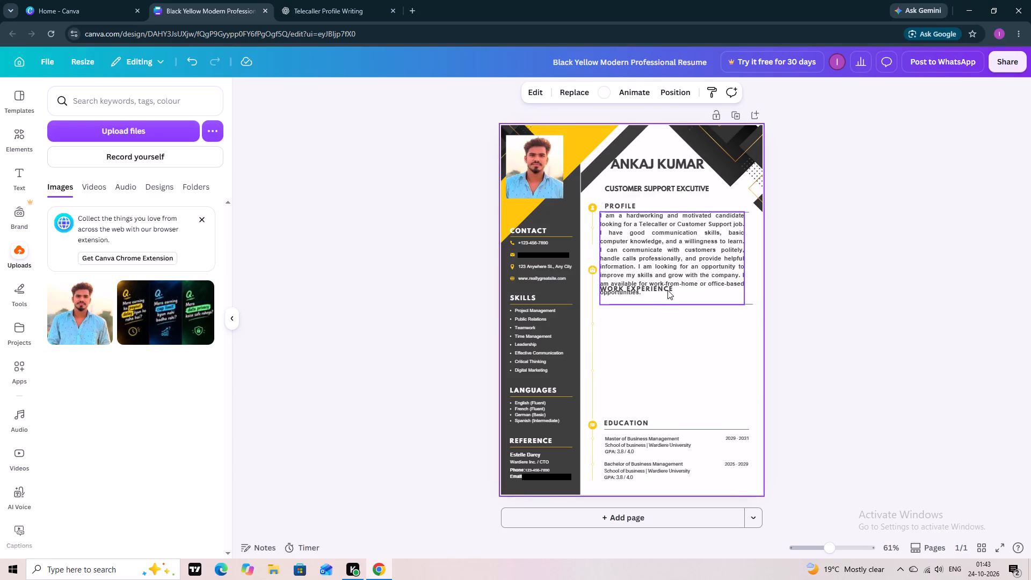
{"action": "left_click", "coordinate": [667, 288]}
{"action": "left_click", "coordinate": [667, 288]}
{"action": "left_click", "coordinate": [648, 330]}
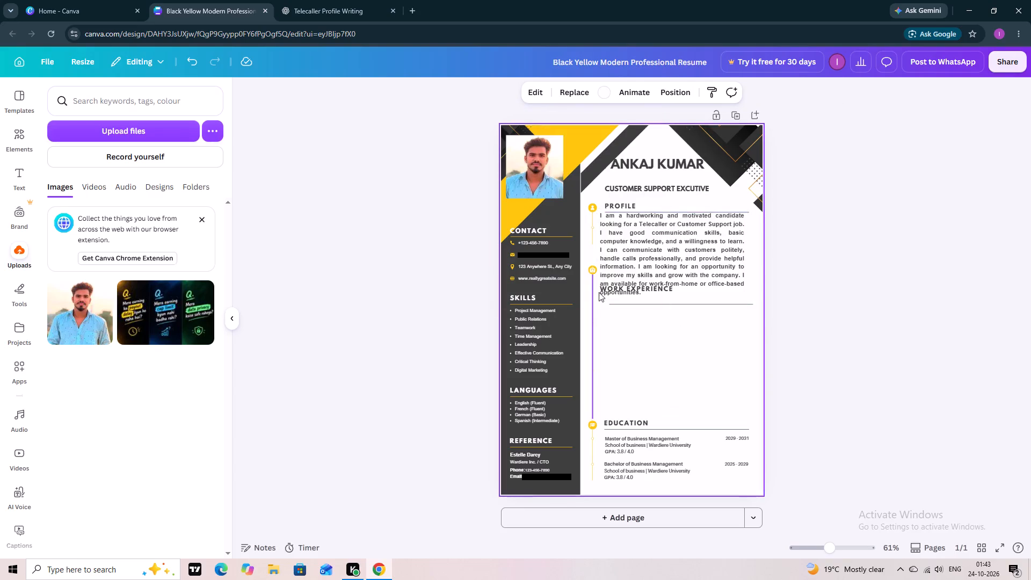
{"action": "left_click", "coordinate": [640, 288]}
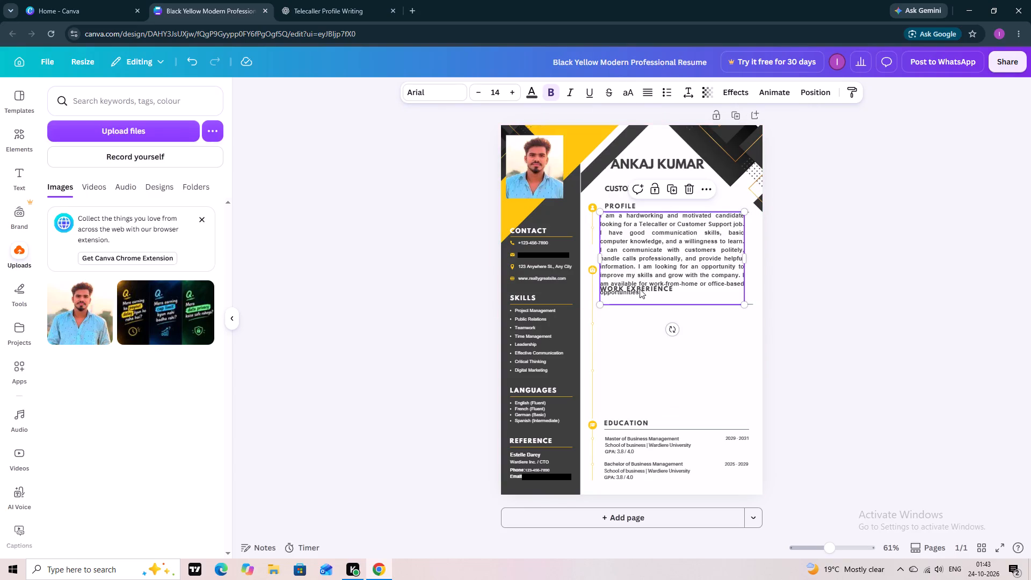
{"action": "triple_click", "coordinate": [481, 96]}
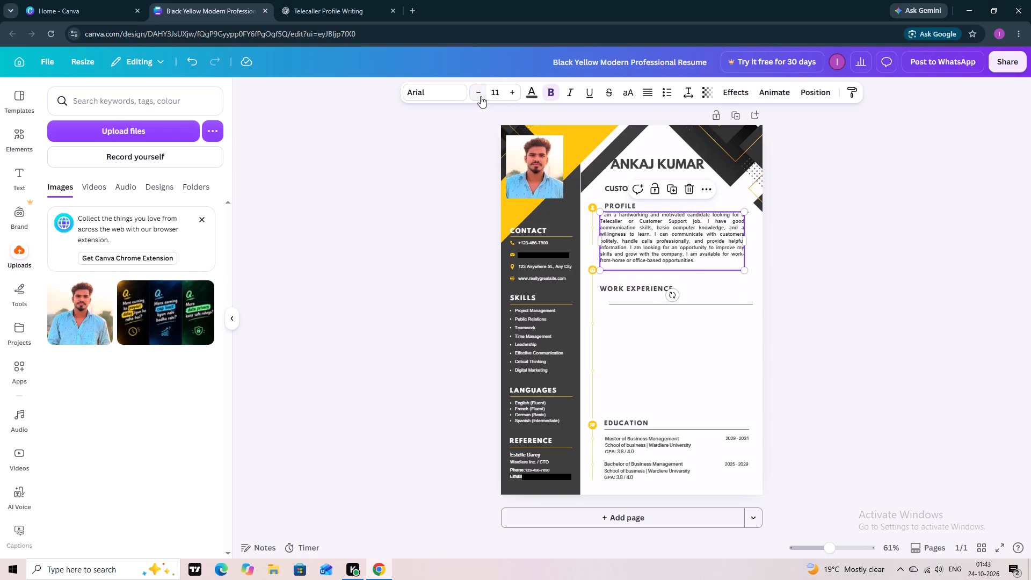
{"action": "left_click_drag", "start_coordinate": [635, 290], "coordinate": [635, 321]}
Set the PROFILE paragraph's font size to 15.
{"action": "left_click", "coordinate": [649, 250]}
{"action": "left_click", "coordinate": [513, 94]}
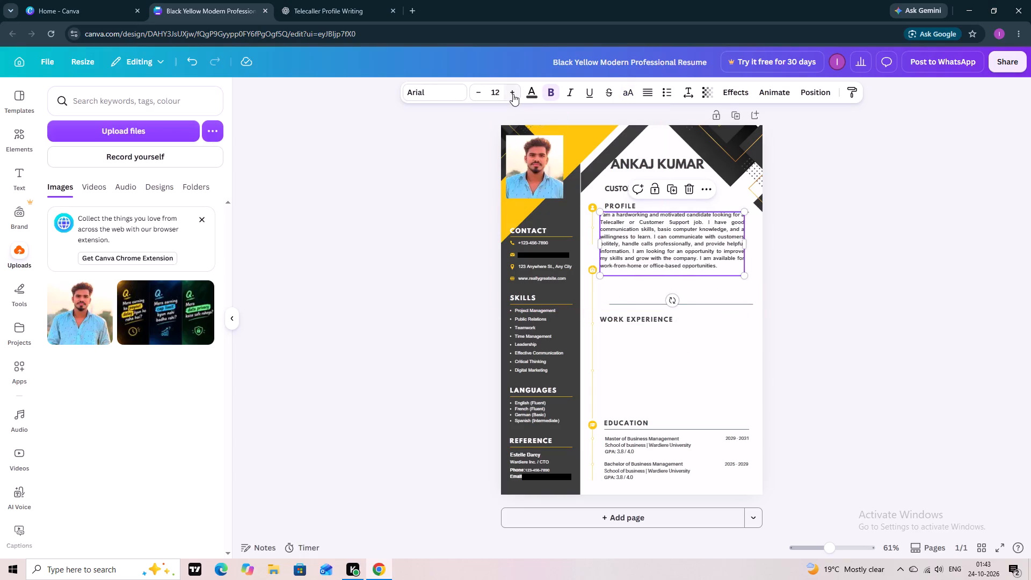
{"action": "double_click", "coordinate": [513, 94]}
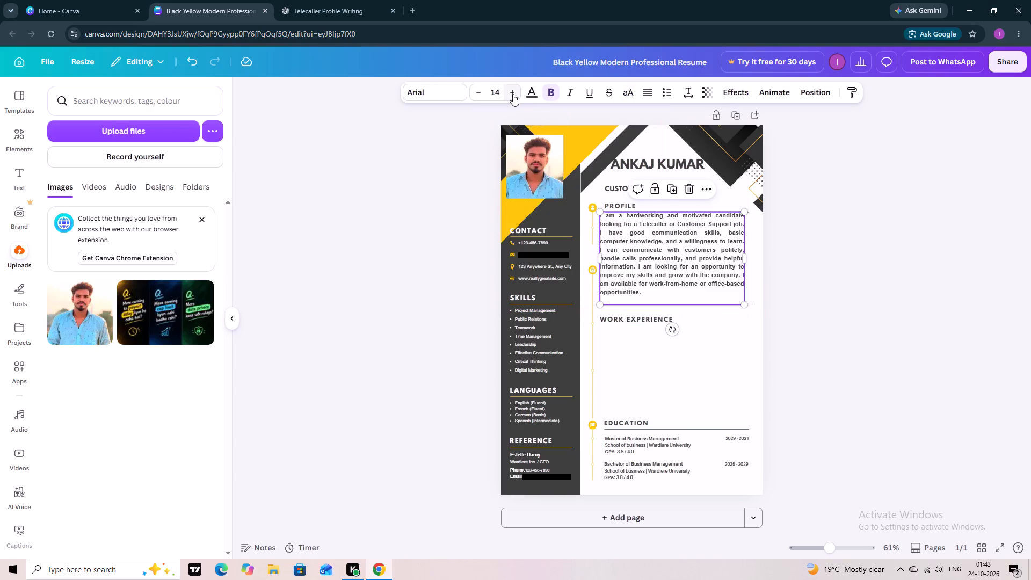
{"action": "left_click", "coordinate": [513, 94]}
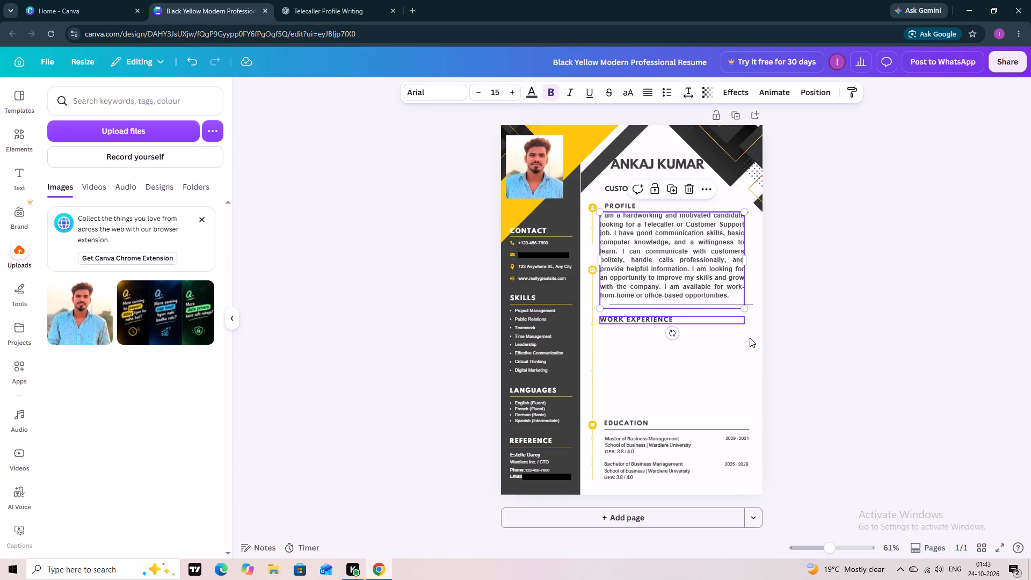
{"action": "left_click", "coordinate": [830, 330]}
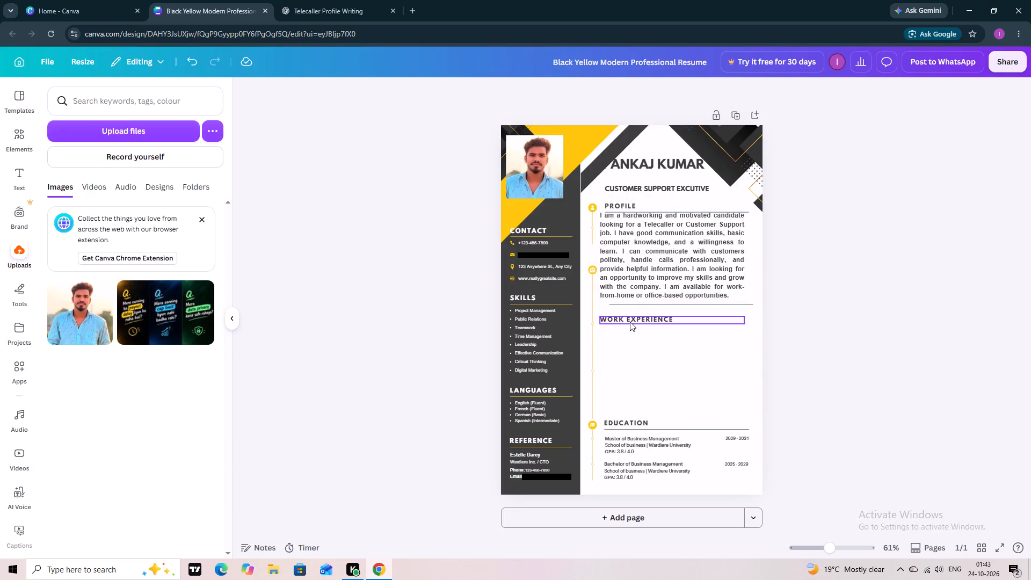
Move the divider line down so it sits just beneath the WORK EXPERIENCE heading.
{"action": "left_click", "coordinate": [630, 322]}
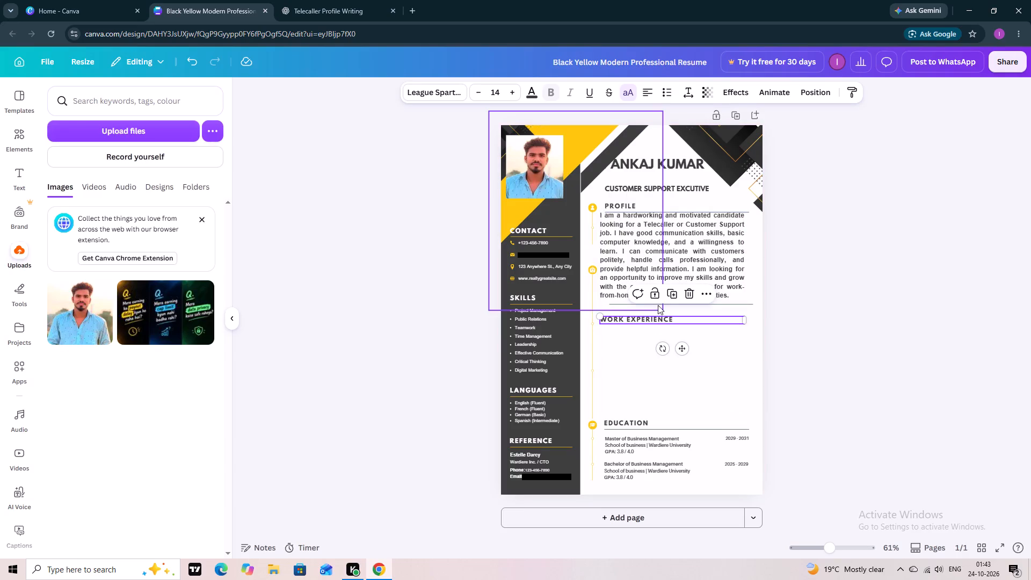
{"action": "left_click", "coordinate": [753, 303]}
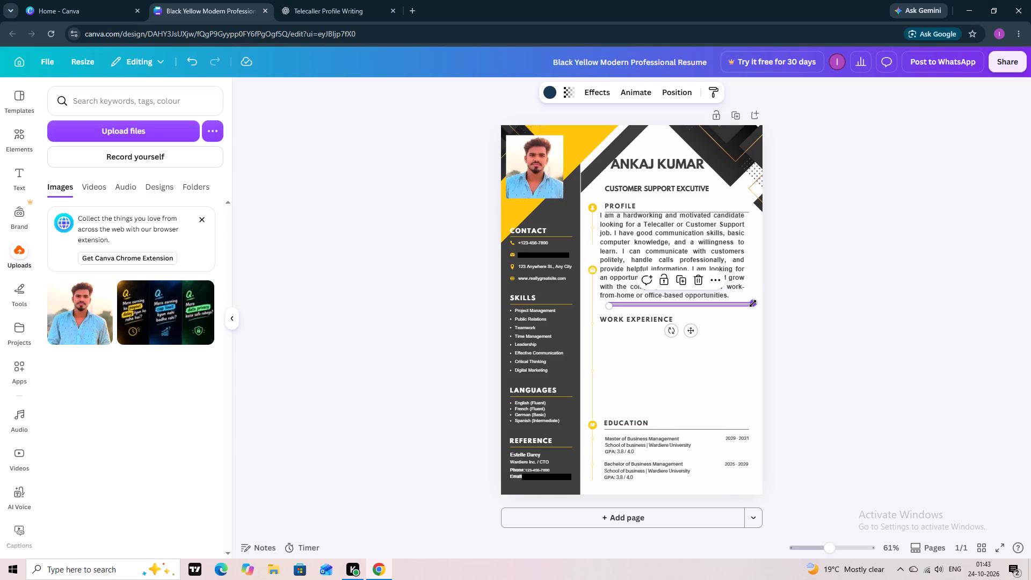
{"action": "left_click_drag", "start_coordinate": [710, 304], "coordinate": [714, 327]}
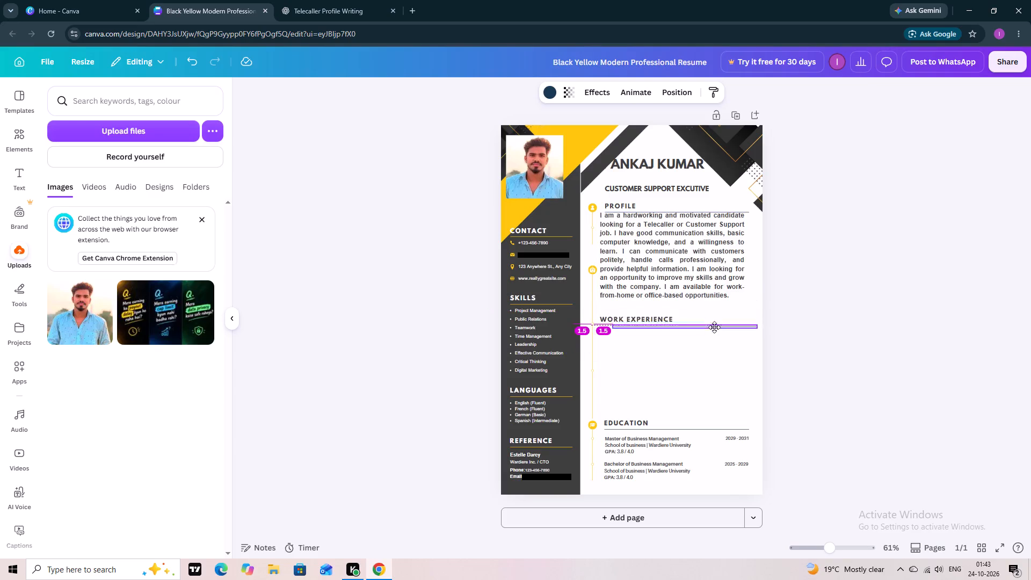
{"action": "left_click_drag", "start_coordinate": [714, 327], "coordinate": [711, 330]}
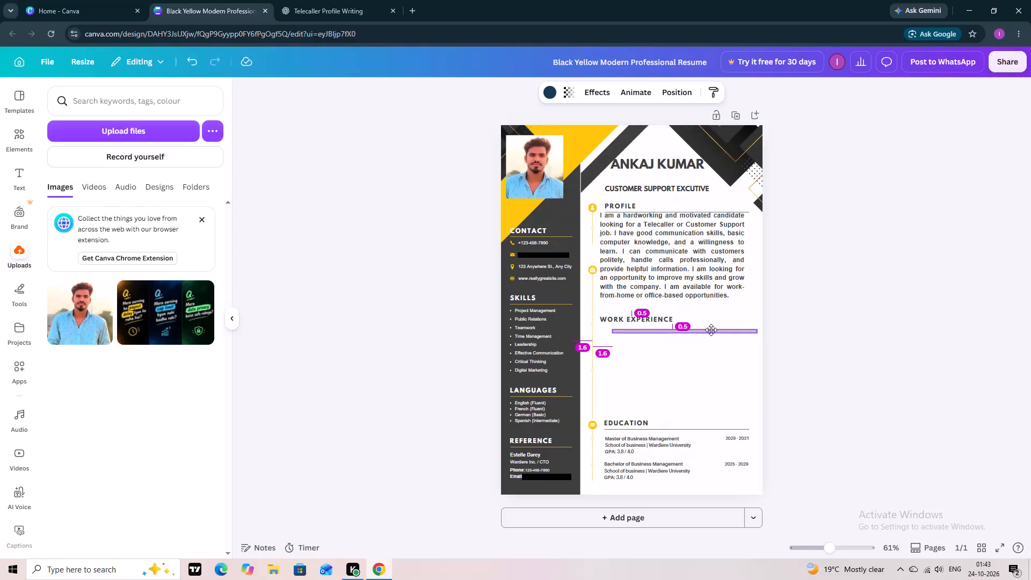
{"action": "left_click_drag", "start_coordinate": [711, 330], "coordinate": [711, 330]}
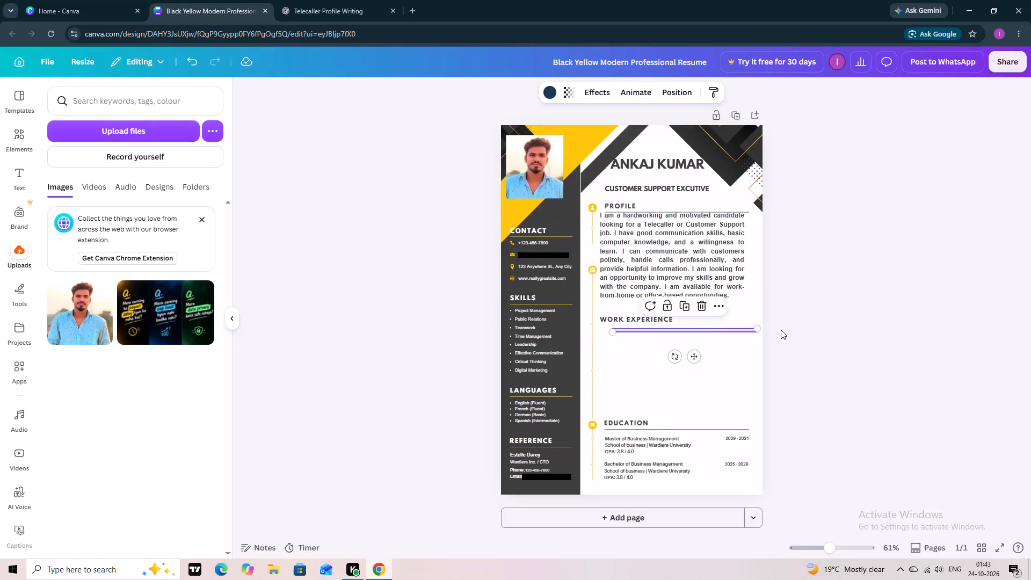
{"action": "left_click", "coordinate": [781, 330]}
{"action": "left_click", "coordinate": [684, 267]}
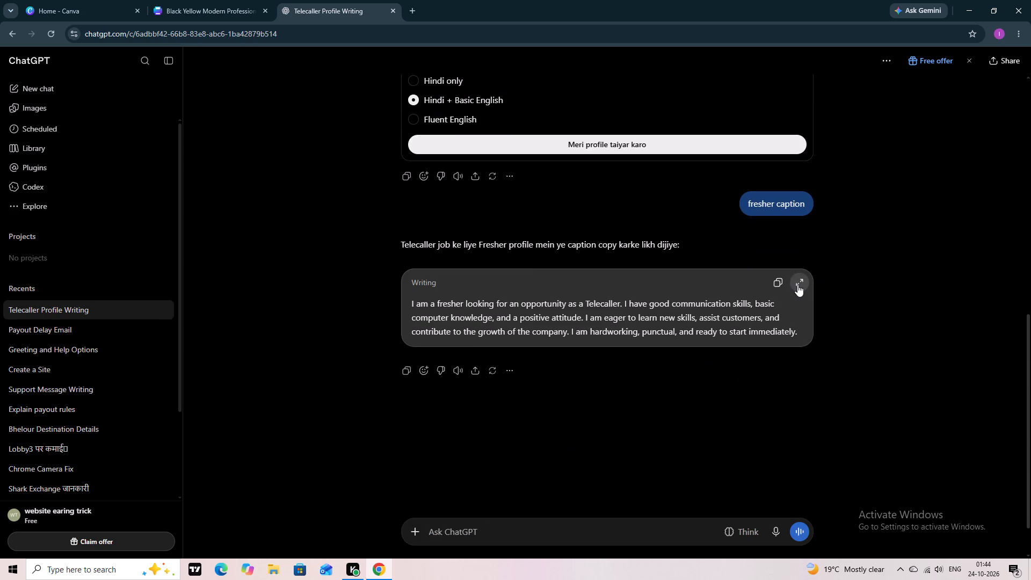
{"action": "left_click", "coordinate": [786, 281]}
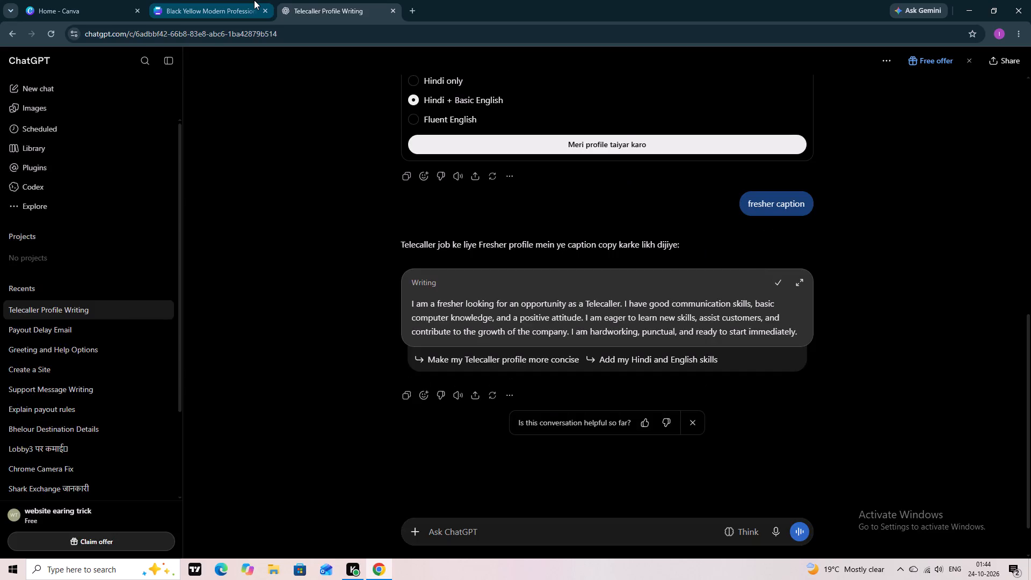
Switch to the Canva resume and add a text box in the empty area beneath the WORK EXPERIENCE divider line.
{"action": "left_click", "coordinate": [254, 0]}
{"action": "right_click", "coordinate": [621, 337]}
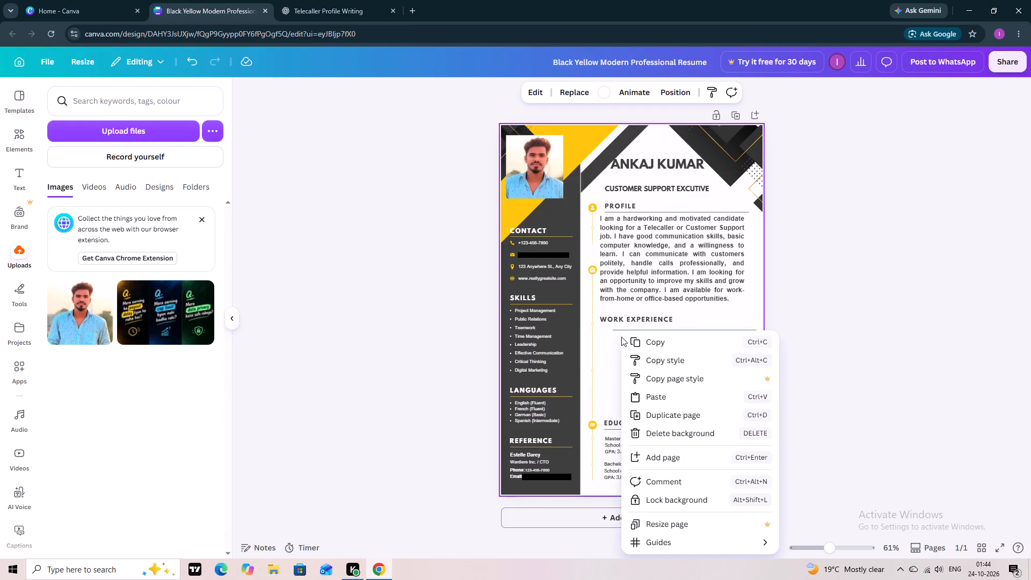
{"action": "left_click", "coordinate": [615, 338]}
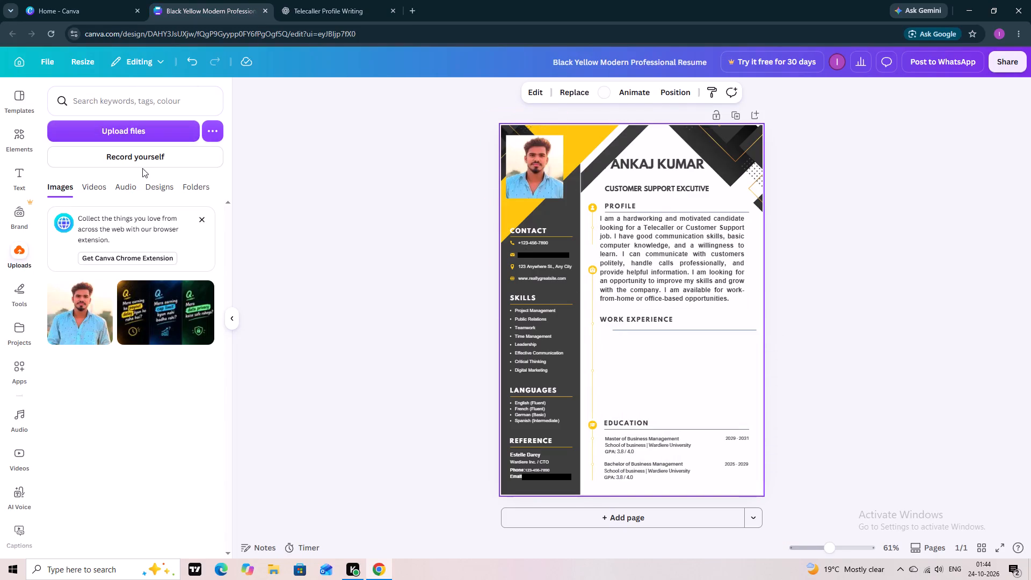
{"action": "left_click", "coordinate": [6, 170]}
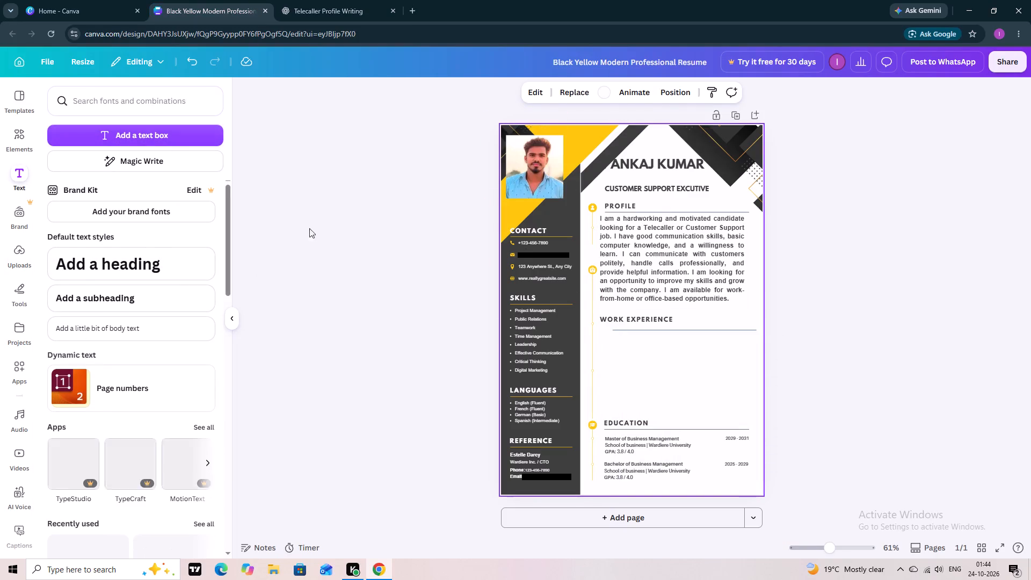
{"action": "left_click", "coordinate": [160, 145]}
{"action": "left_click_drag", "start_coordinate": [630, 308], "coordinate": [631, 313]}
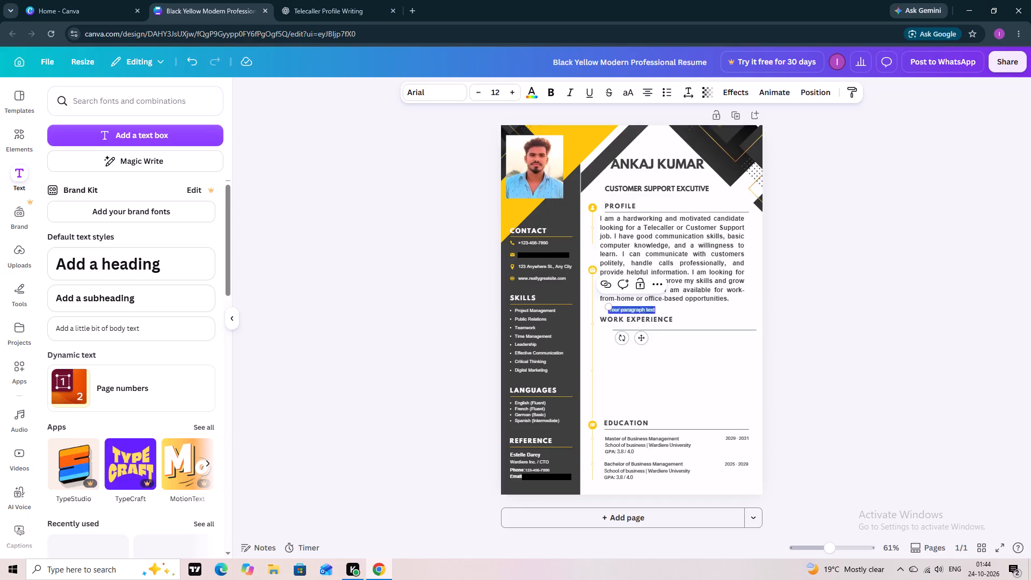
{"action": "left_click_drag", "start_coordinate": [631, 313], "coordinate": [639, 343]}
{"action": "left_click", "coordinate": [813, 338]}
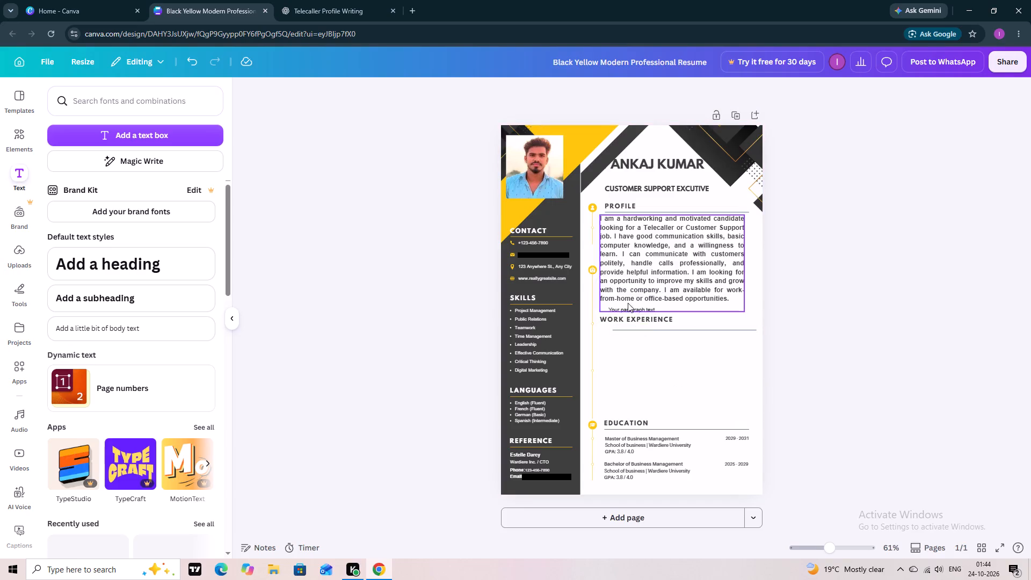
{"action": "left_click_drag", "start_coordinate": [638, 311], "coordinate": [649, 348]}
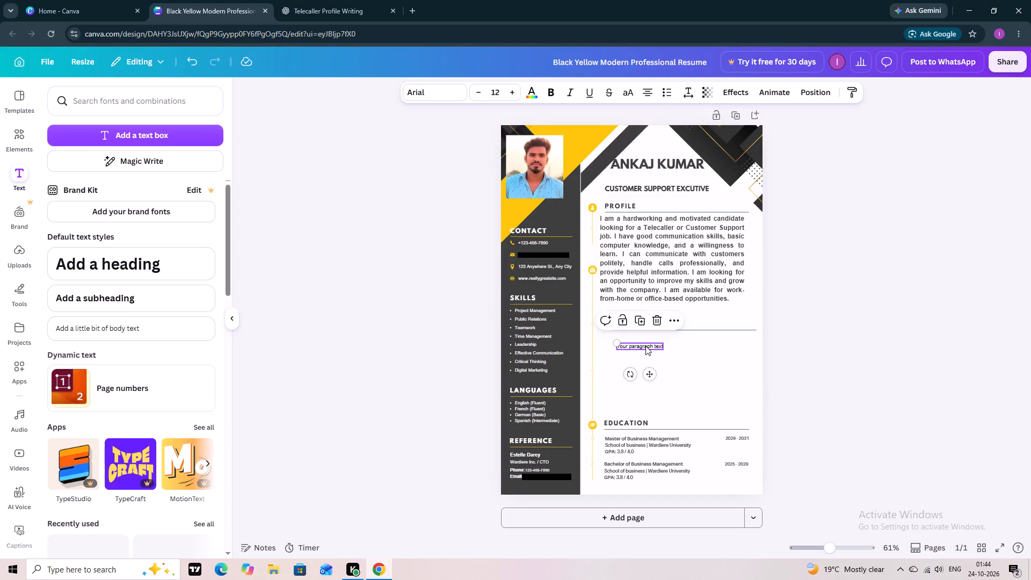
Replace the placeholder text with the copied fresher caption and move it under the WORK EXPERIENCE divider line.
{"action": "left_click", "coordinate": [645, 346]}
{"action": "key", "text": "BackSpace"}
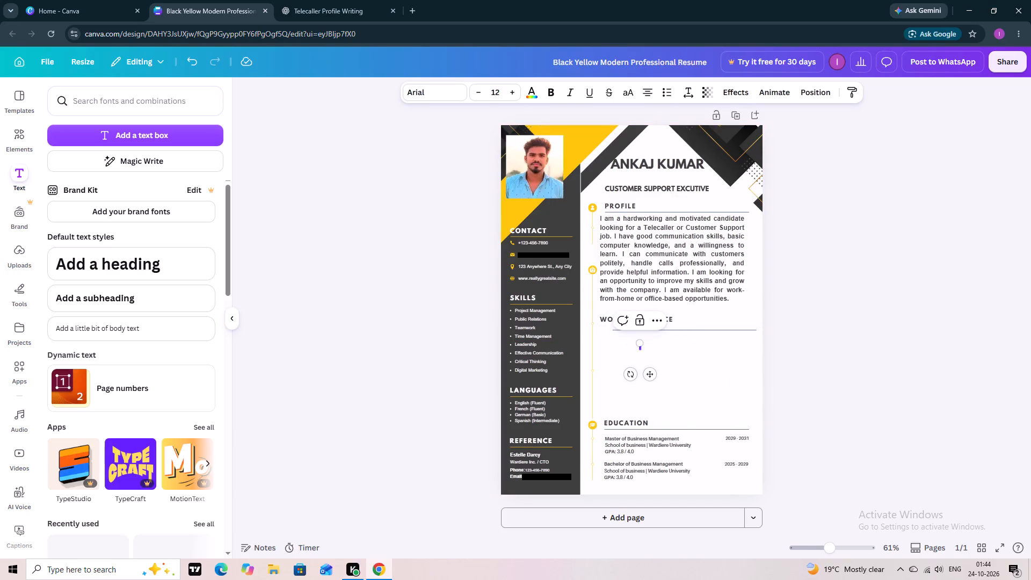
{"action": "right_click", "coordinate": [652, 345]}
{"action": "left_click", "coordinate": [676, 396]}
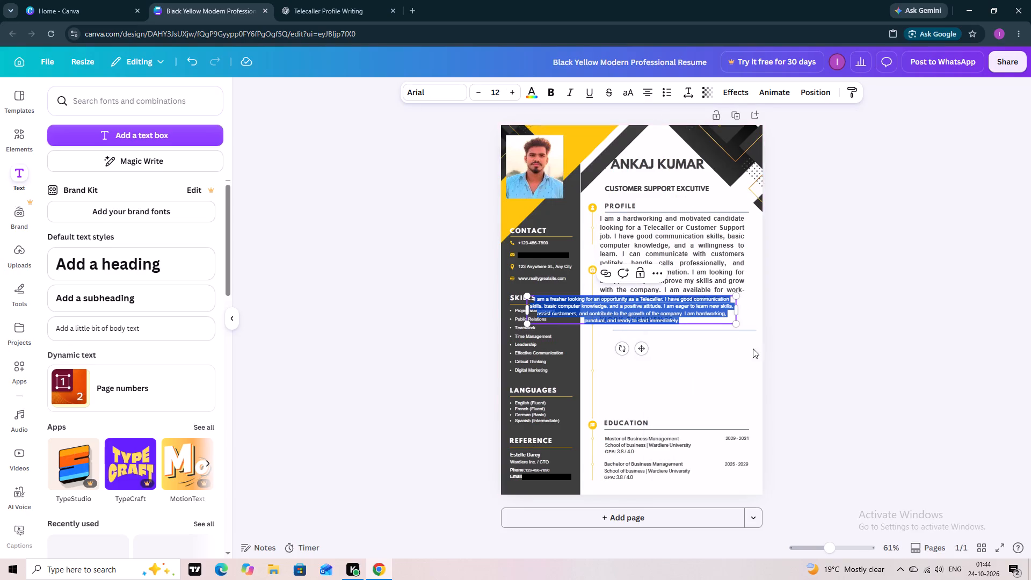
{"action": "left_click", "coordinate": [797, 337]}
{"action": "left_click_drag", "start_coordinate": [582, 310], "coordinate": [613, 347]}
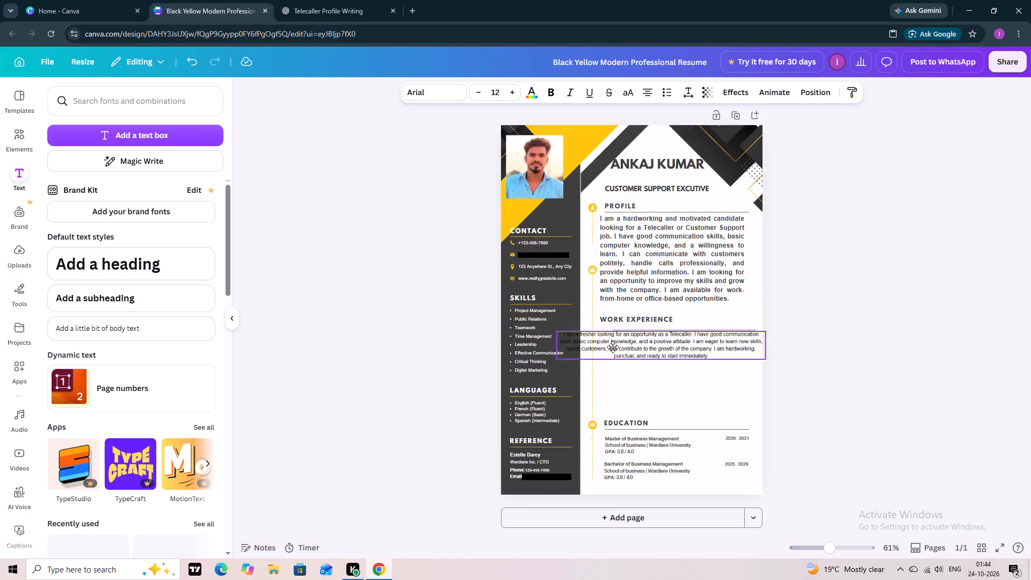
{"action": "left_click_drag", "start_coordinate": [613, 347], "coordinate": [650, 350]}
Set the fresher caption's font size to 14 and make it bold.
{"action": "left_click", "coordinate": [504, 87]}
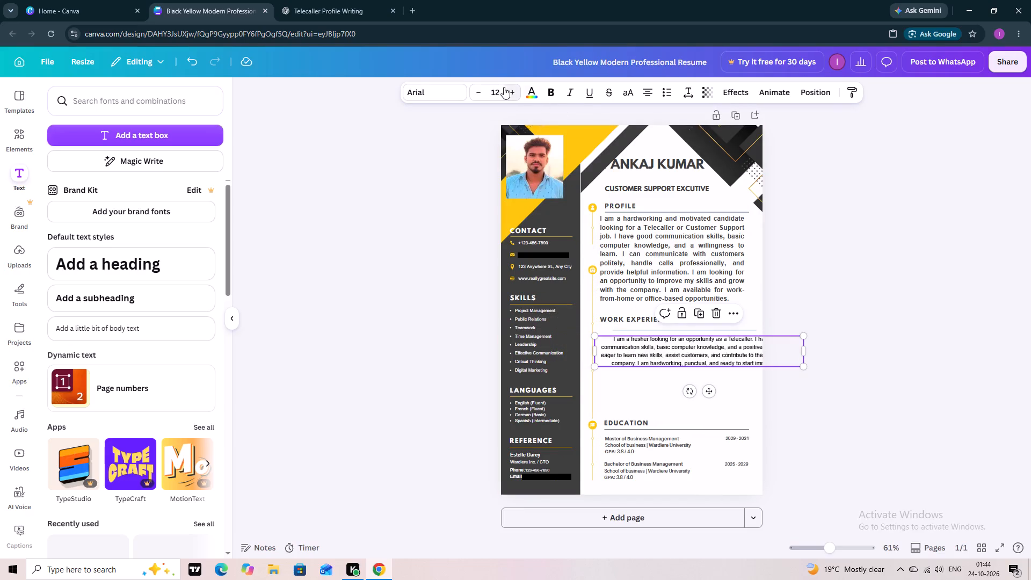
{"action": "left_click", "coordinate": [509, 91]}
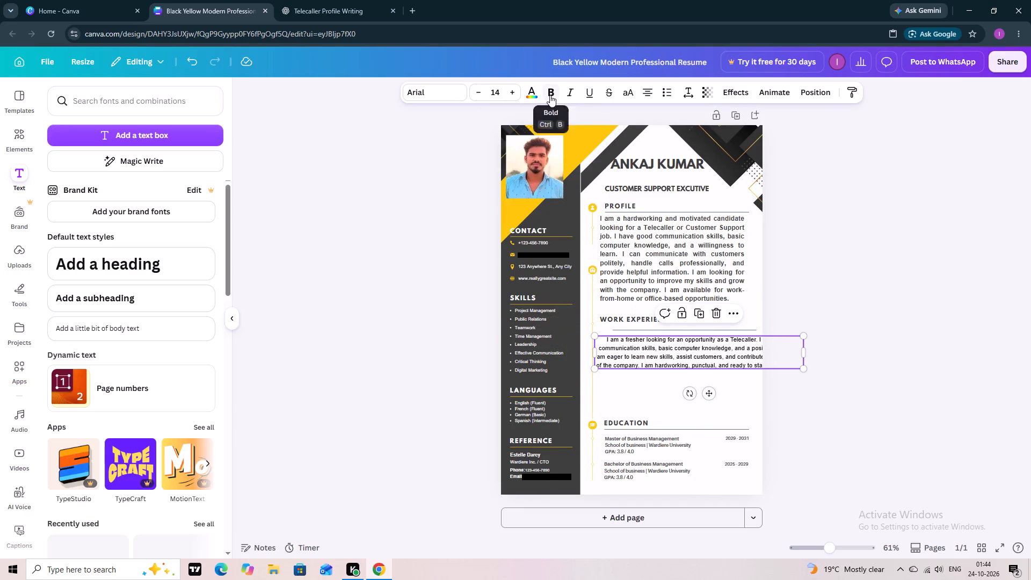
{"action": "left_click", "coordinate": [550, 95]}
{"action": "left_click", "coordinate": [550, 95]}
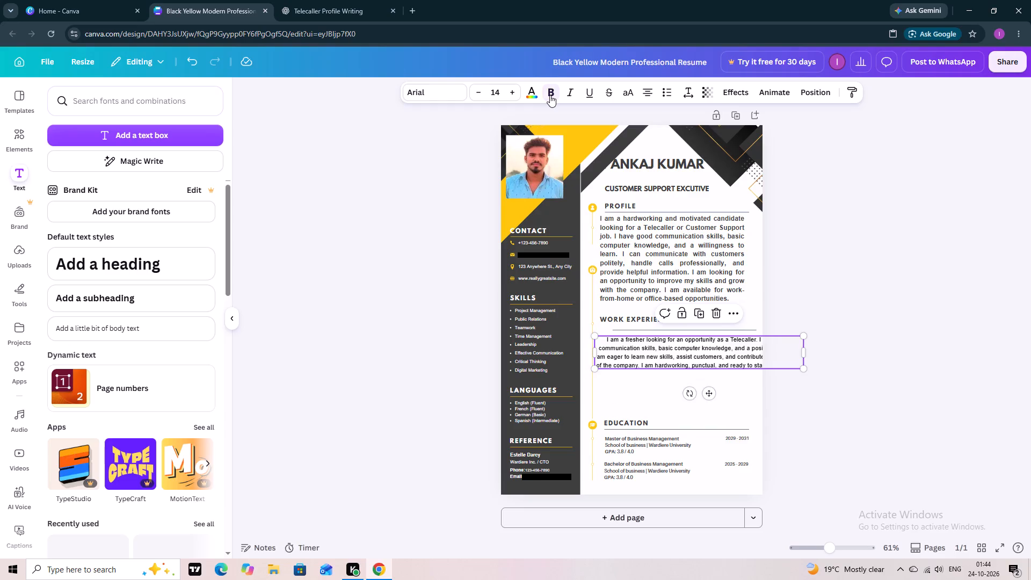
{"action": "triple_click", "coordinate": [550, 95]}
{"action": "triple_click", "coordinate": [550, 95]}
{"action": "triple_click", "coordinate": [550, 95]}
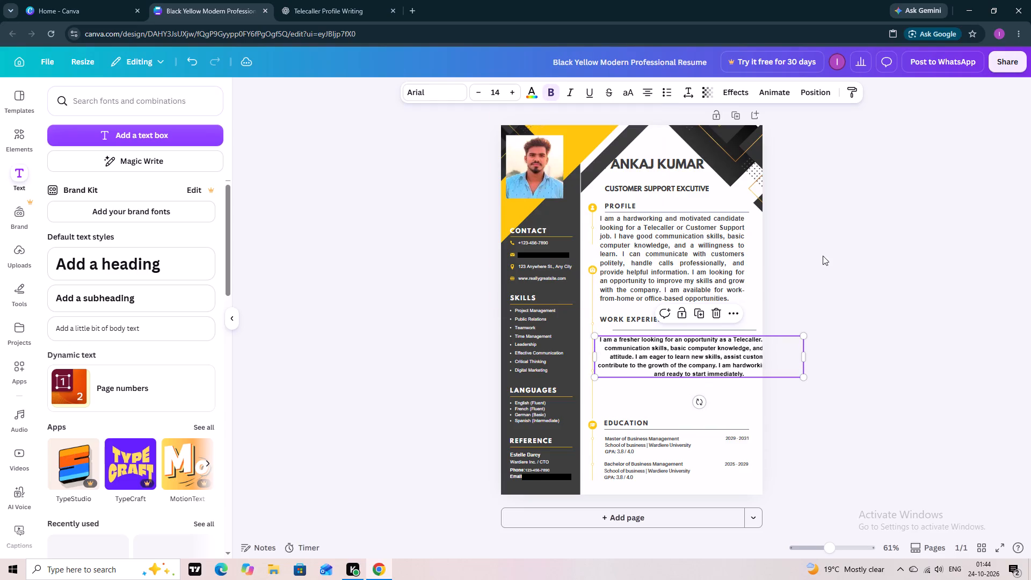
Scale the fresher caption's box down to font size 10.8 so it fits within the page's edge.
{"action": "left_click_drag", "start_coordinate": [804, 377], "coordinate": [768, 371]}
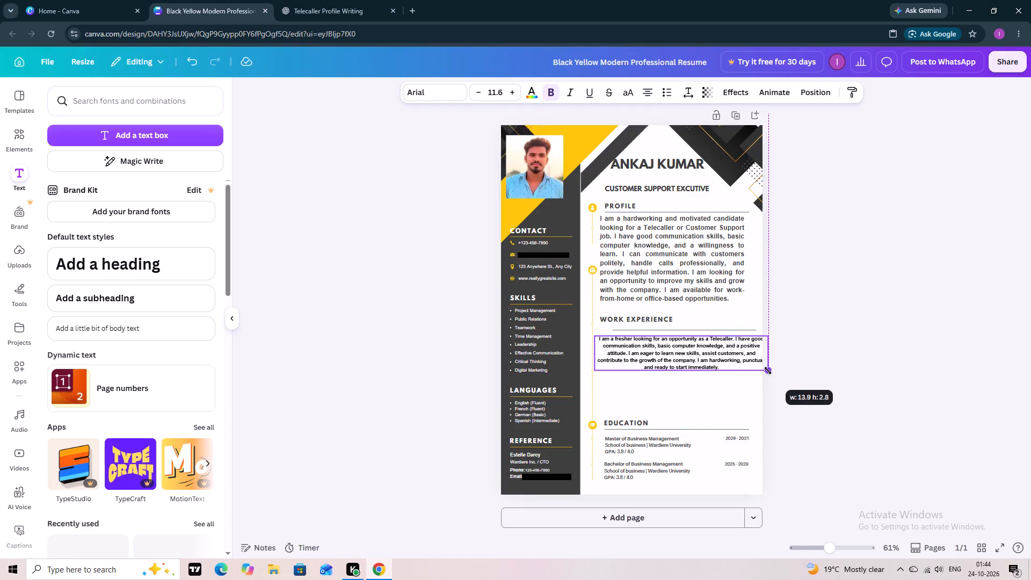
{"action": "left_click_drag", "start_coordinate": [768, 371], "coordinate": [760, 374]}
{"action": "left_click_drag", "start_coordinate": [760, 374], "coordinate": [755, 374]}
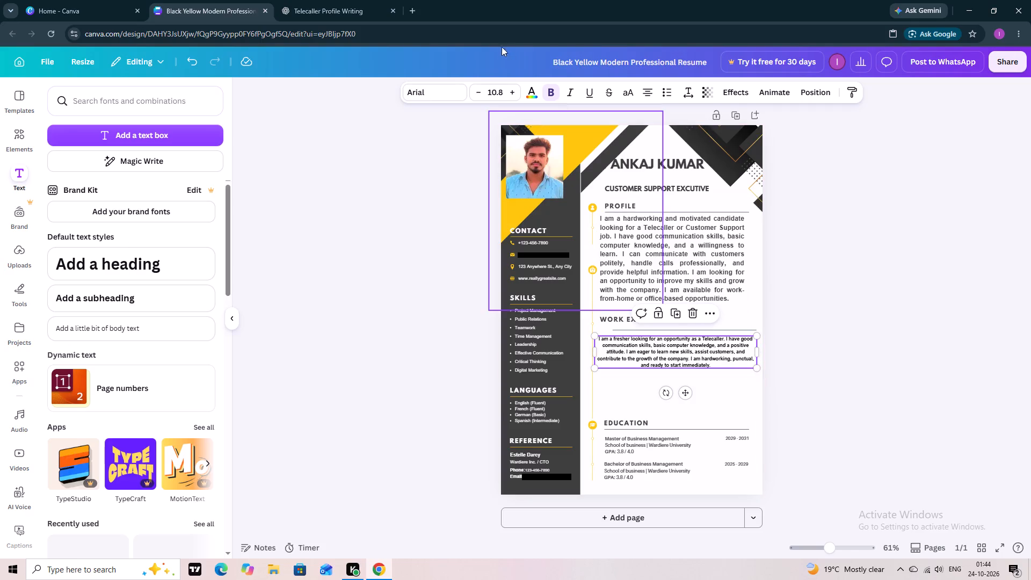
Increase the fresher caption's font size to 15.8.
{"action": "triple_click", "coordinate": [508, 92]}
{"action": "left_click", "coordinate": [509, 92]}
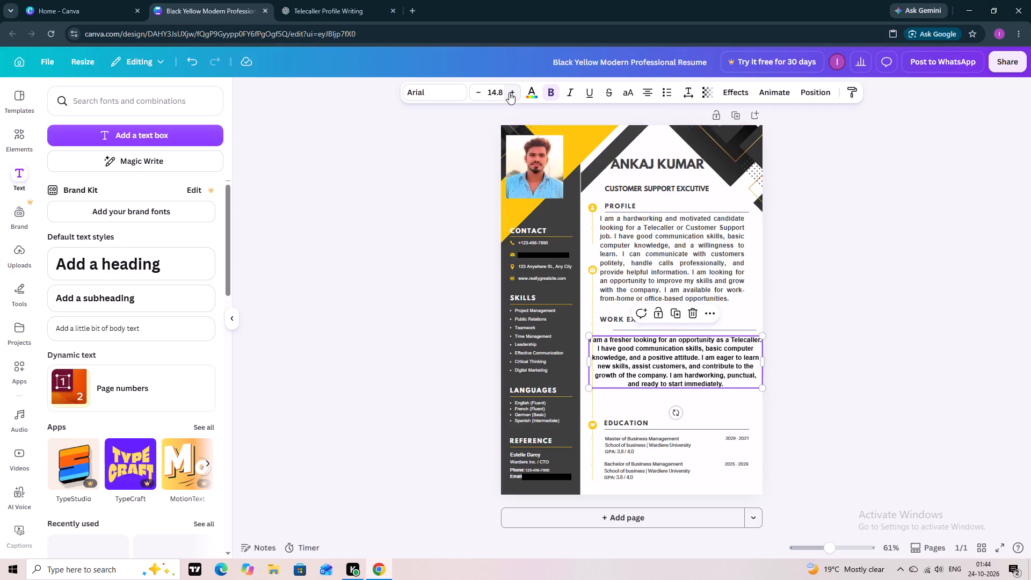
{"action": "left_click", "coordinate": [509, 92]}
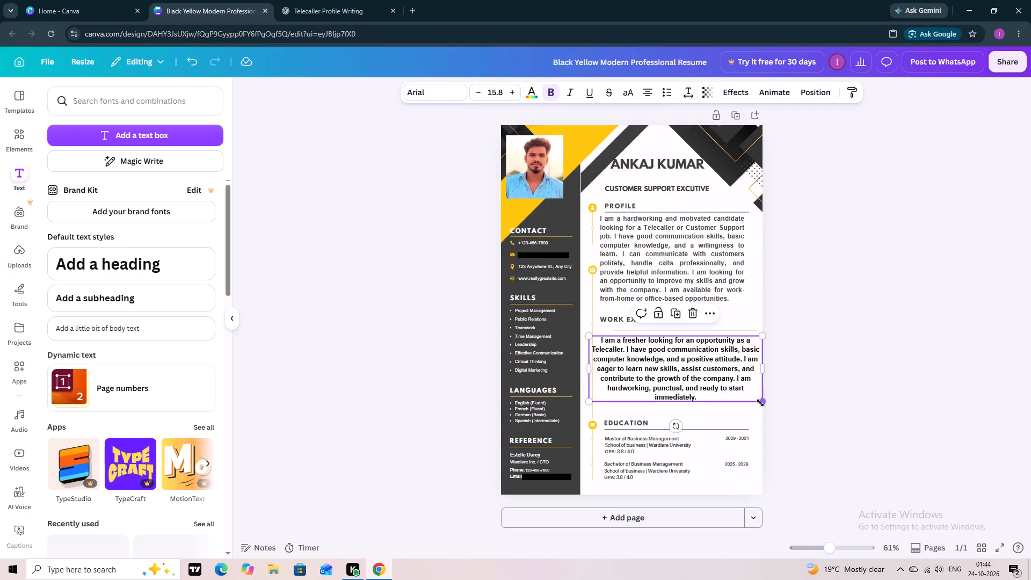
Scale the fresher caption down to font size 15.1 and shift it slightly away from the yellow timeline.
{"action": "left_click_drag", "start_coordinate": [760, 401], "coordinate": [752, 398]}
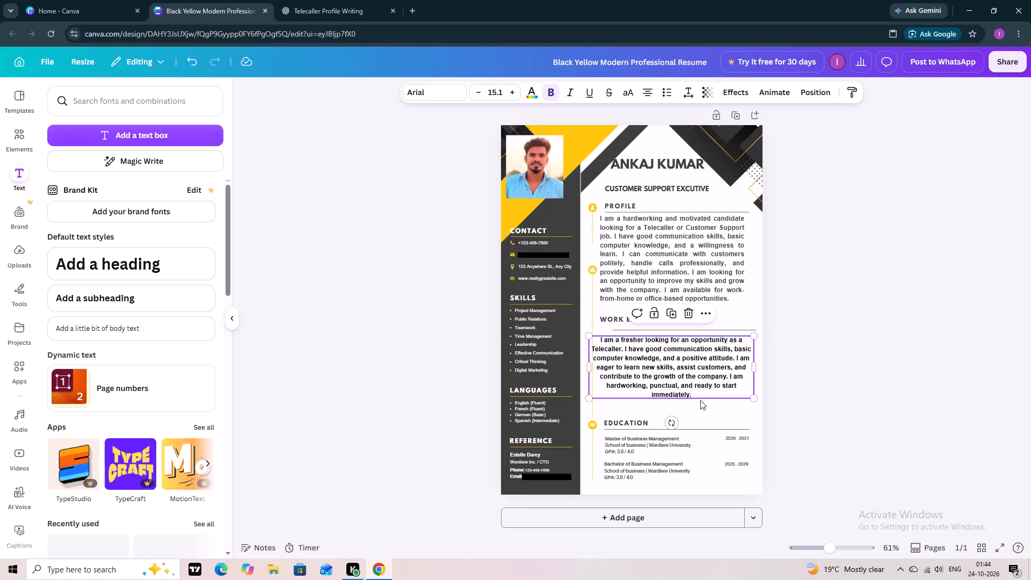
{"action": "left_click_drag", "start_coordinate": [707, 394], "coordinate": [713, 393]}
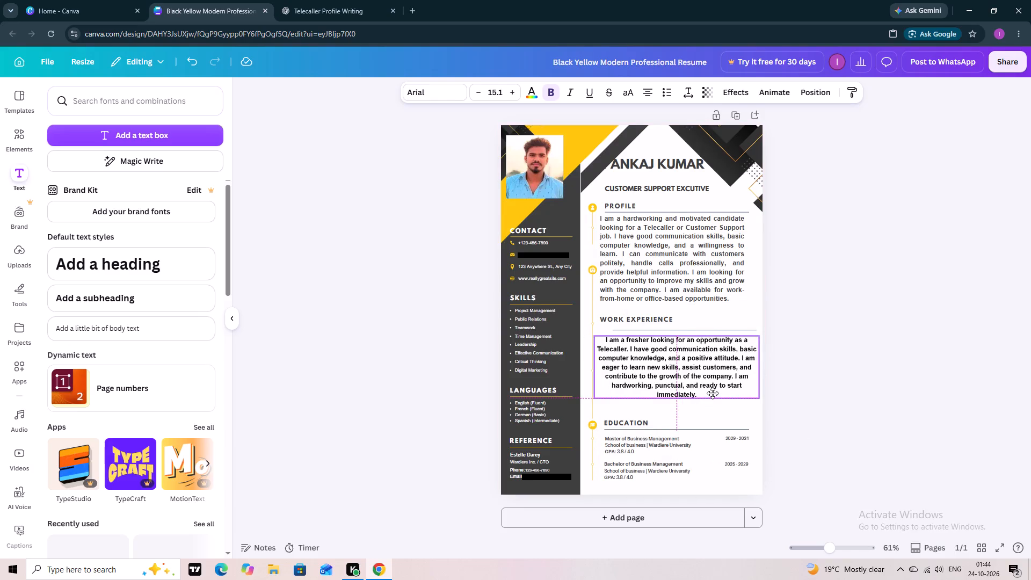
{"action": "left_click_drag", "start_coordinate": [713, 393], "coordinate": [714, 393]}
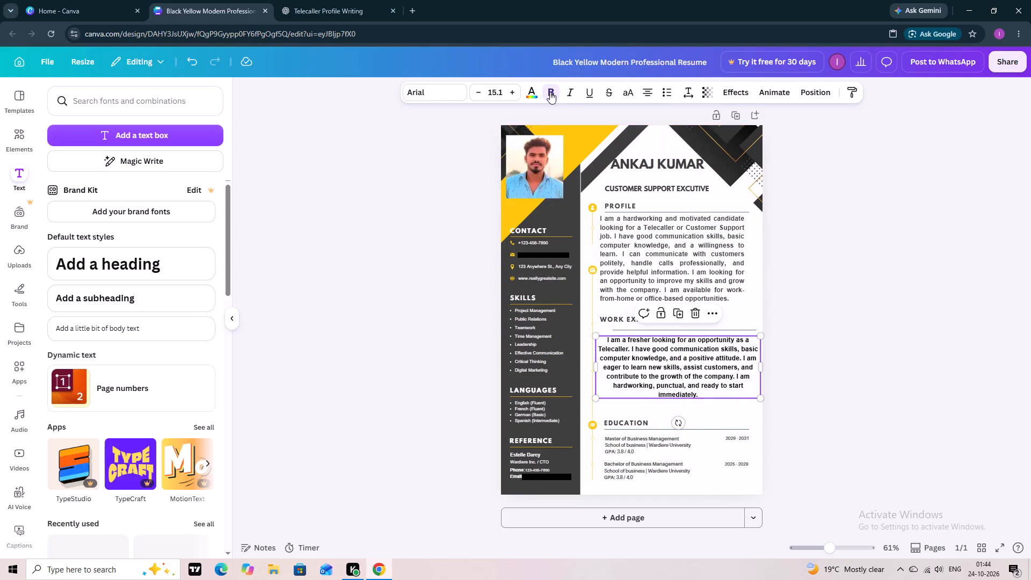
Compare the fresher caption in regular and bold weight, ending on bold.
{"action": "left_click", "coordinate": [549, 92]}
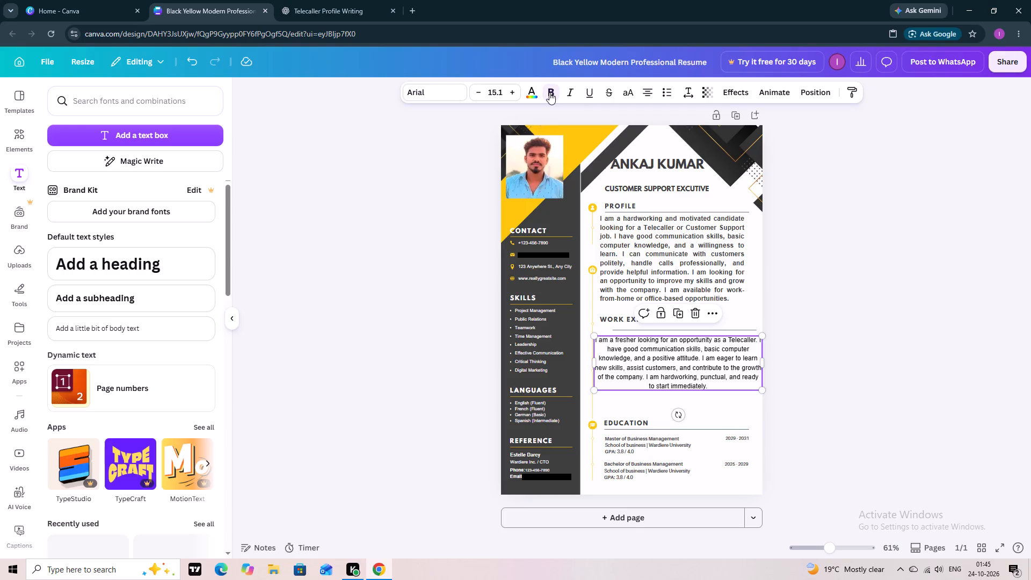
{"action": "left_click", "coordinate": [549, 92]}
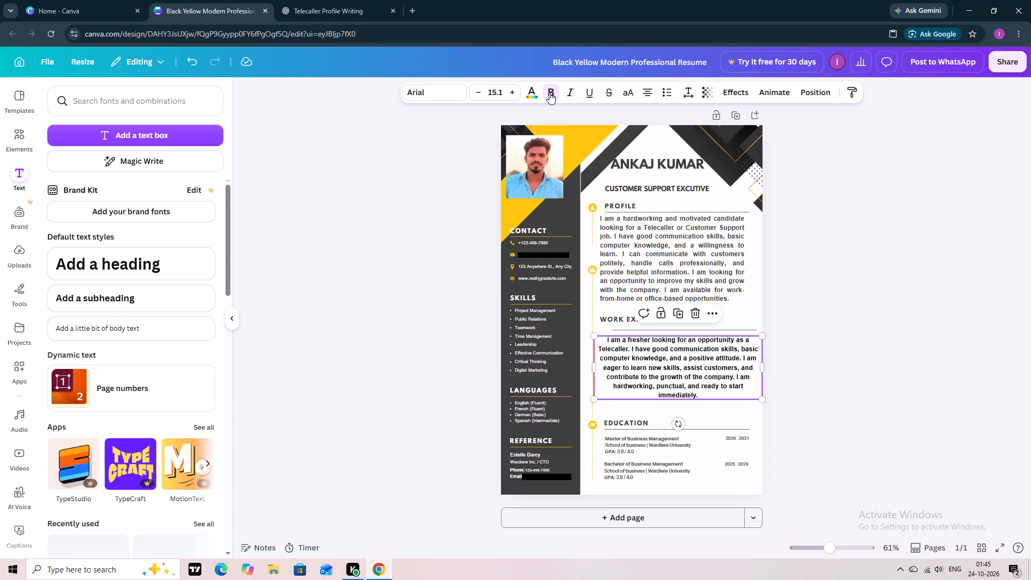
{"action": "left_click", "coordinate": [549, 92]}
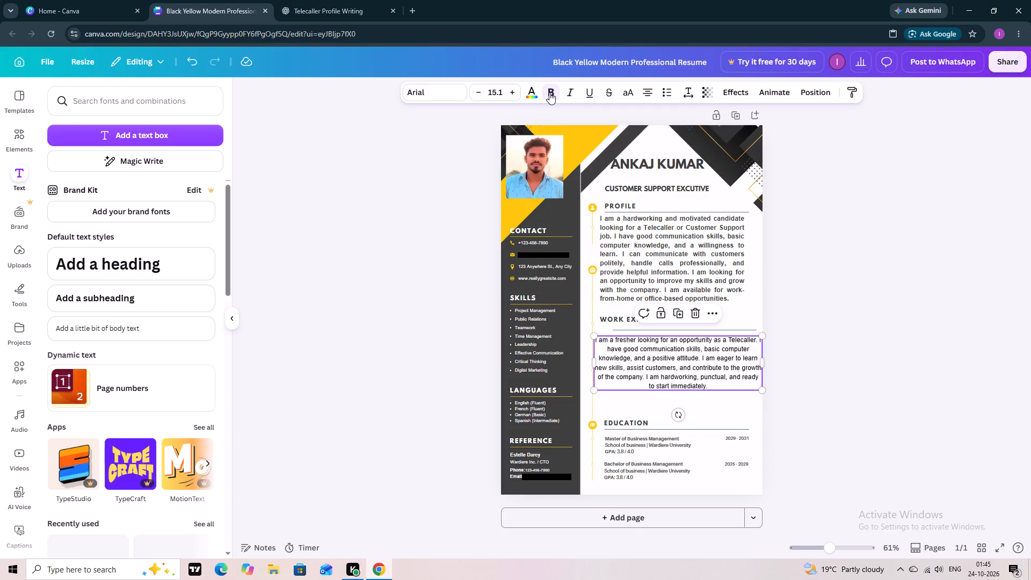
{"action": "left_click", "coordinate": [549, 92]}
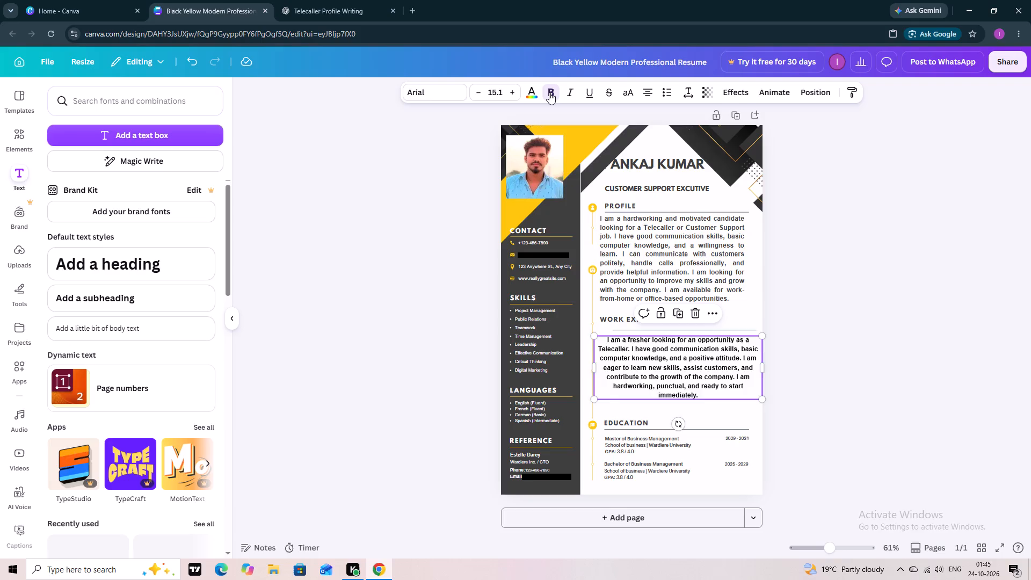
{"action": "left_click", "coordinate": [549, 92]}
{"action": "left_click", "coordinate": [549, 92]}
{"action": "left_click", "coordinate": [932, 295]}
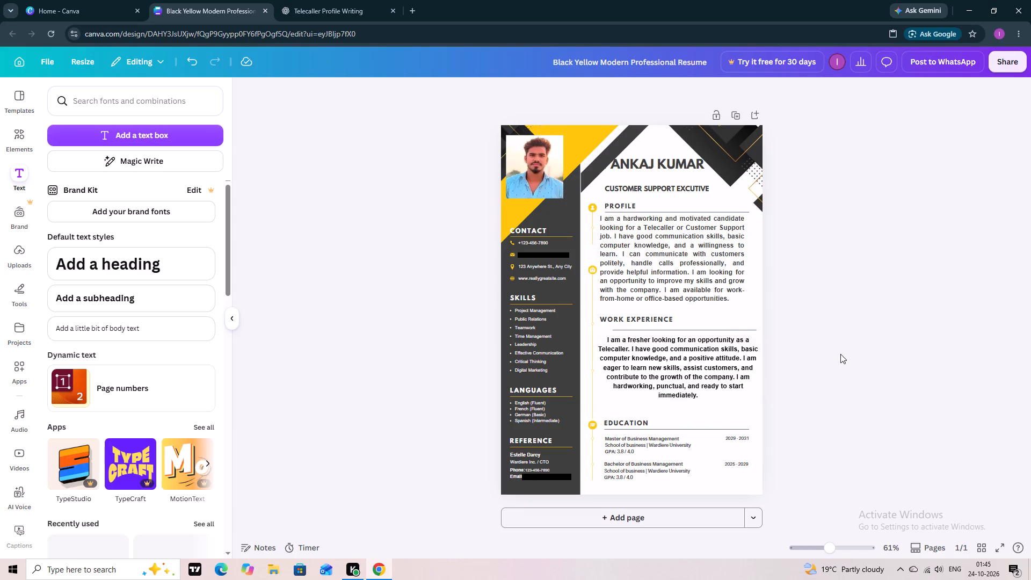
Change the divider line under the WORK EXPERIENCE heading to red.
{"action": "left_click", "coordinate": [734, 329]}
{"action": "left_click", "coordinate": [548, 97]}
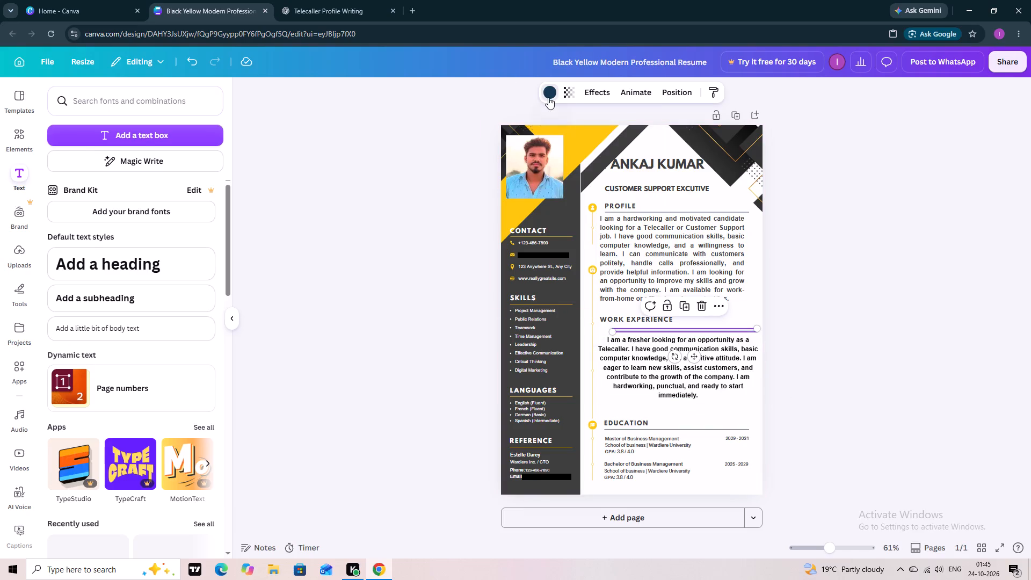
{"action": "left_click", "coordinate": [49, 403]}
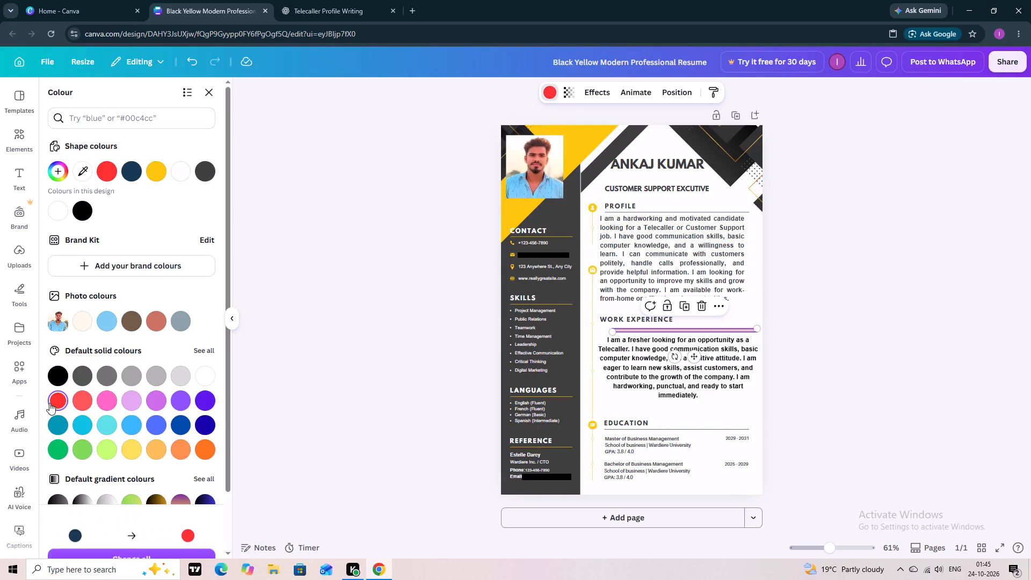
{"action": "left_click", "coordinate": [191, 429]}
{"action": "left_click", "coordinate": [377, 375]}
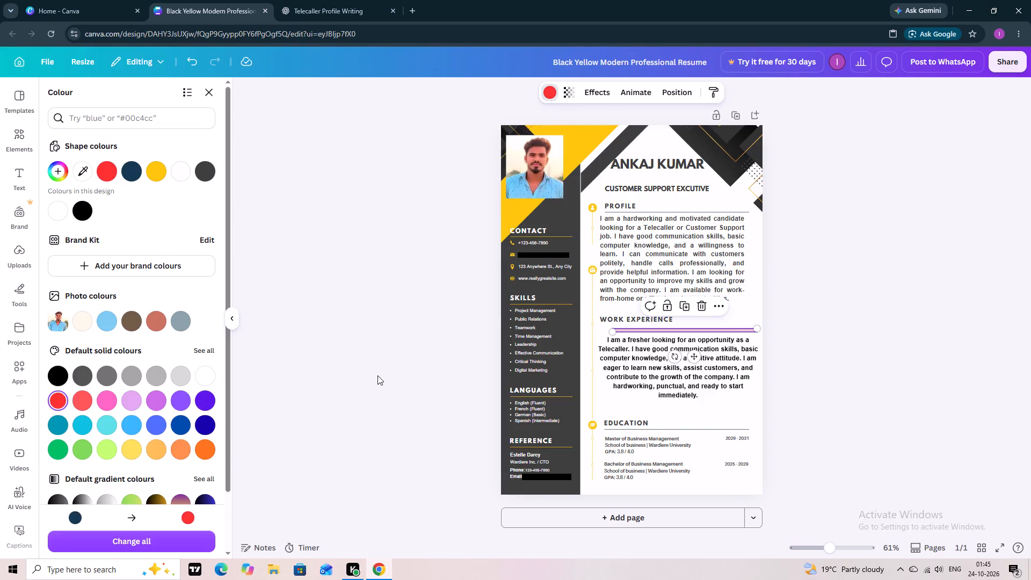
{"action": "left_click", "coordinate": [378, 375]}
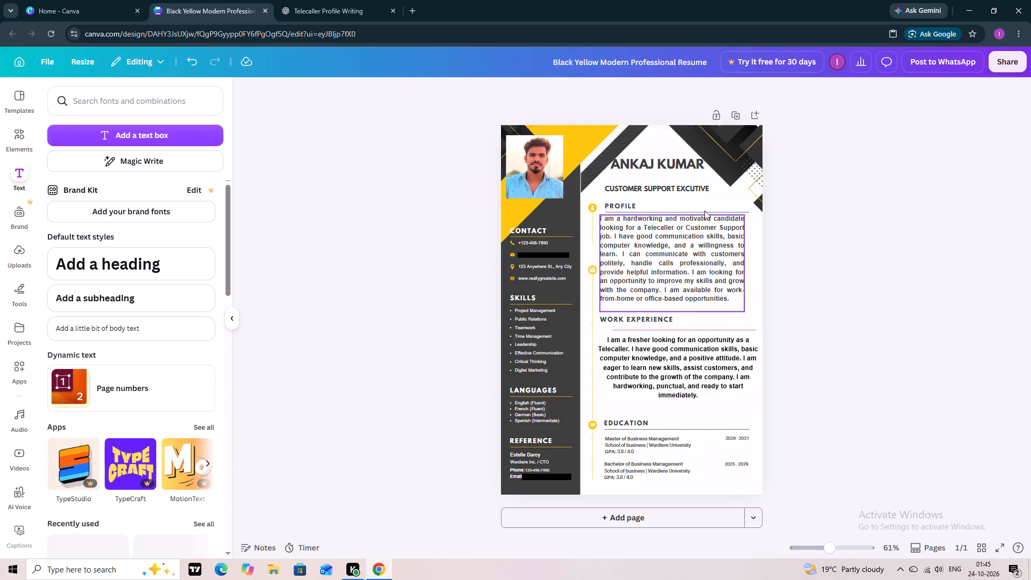
Change the divider line under the PROFILE heading to the same red.
{"action": "left_click", "coordinate": [710, 213]}
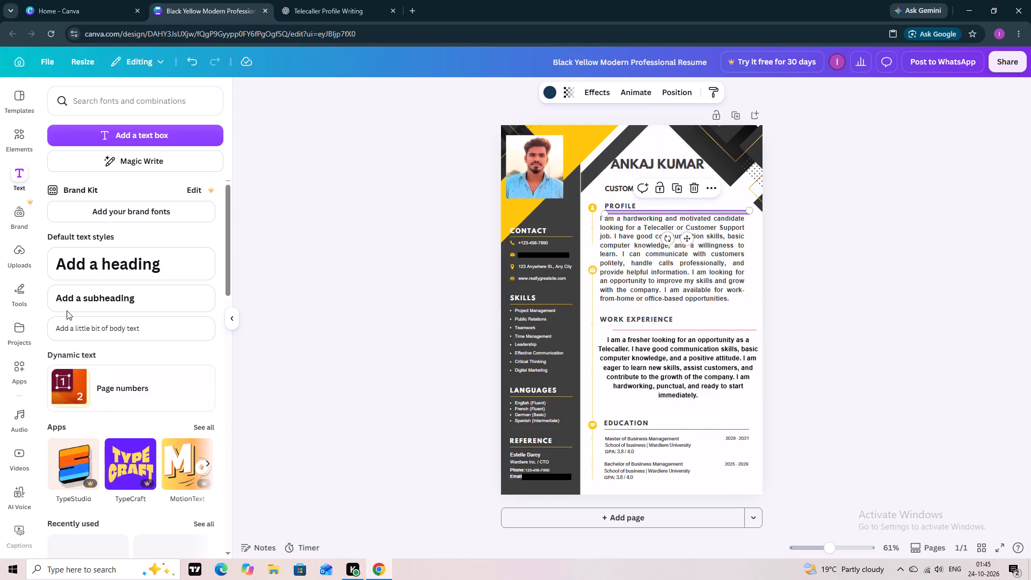
{"action": "left_click", "coordinate": [546, 97]}
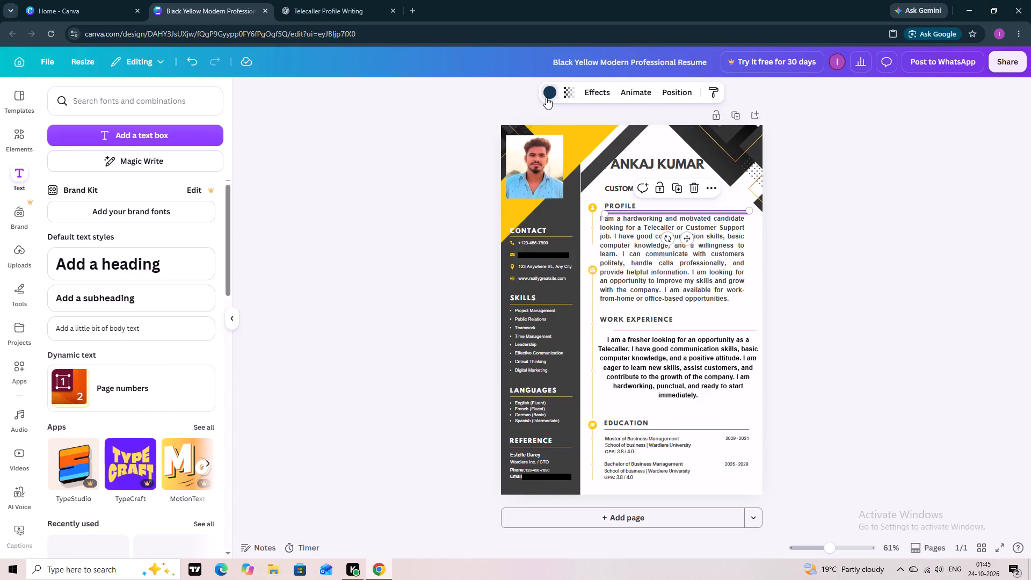
{"action": "left_click", "coordinate": [62, 404]}
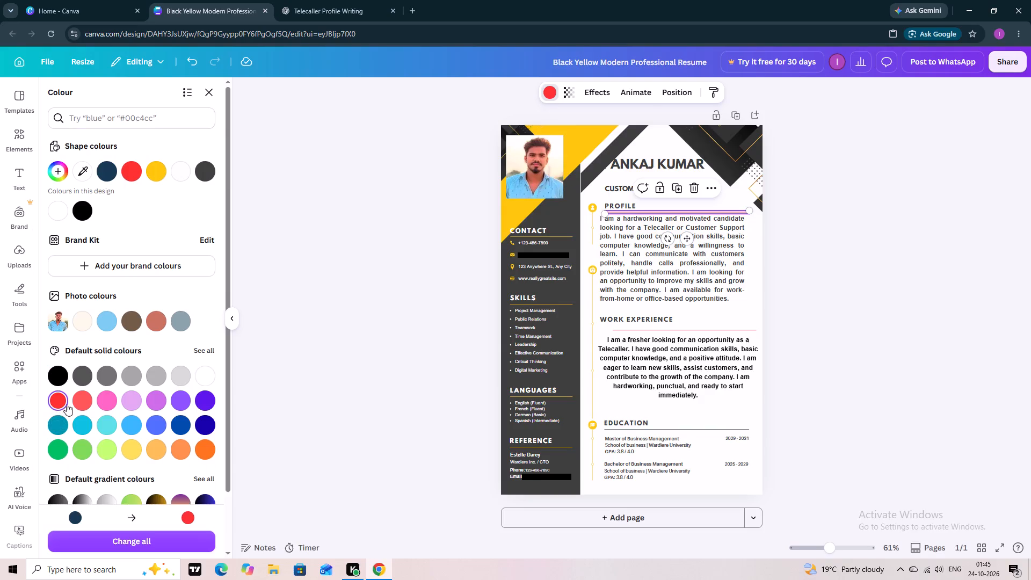
{"action": "left_click", "coordinate": [402, 351]}
{"action": "left_click", "coordinate": [402, 351]}
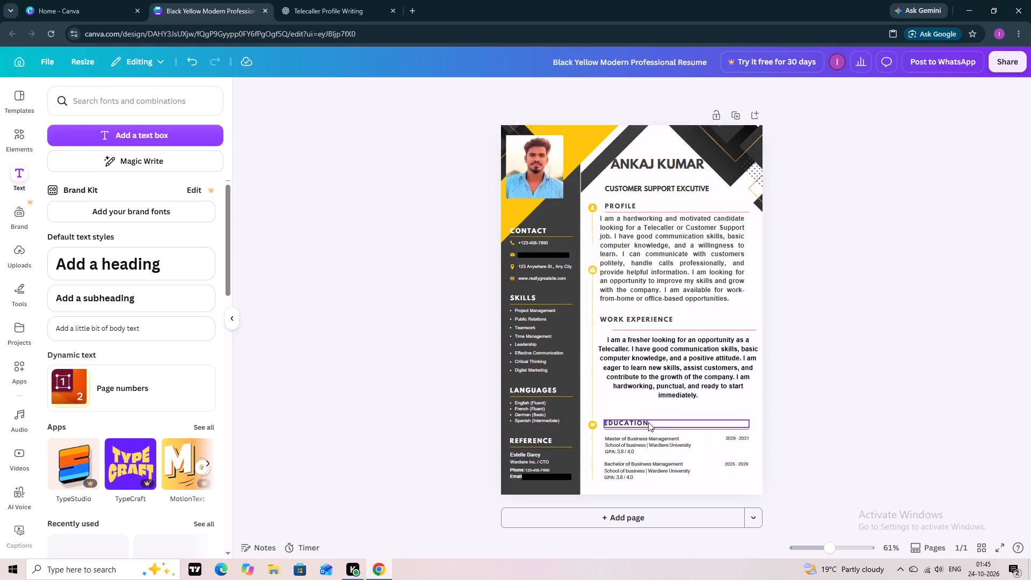
Delete the Master of Business Management entry's degree, university and GPA lines from the EDUCATION section.
{"action": "left_click", "coordinate": [673, 443]}
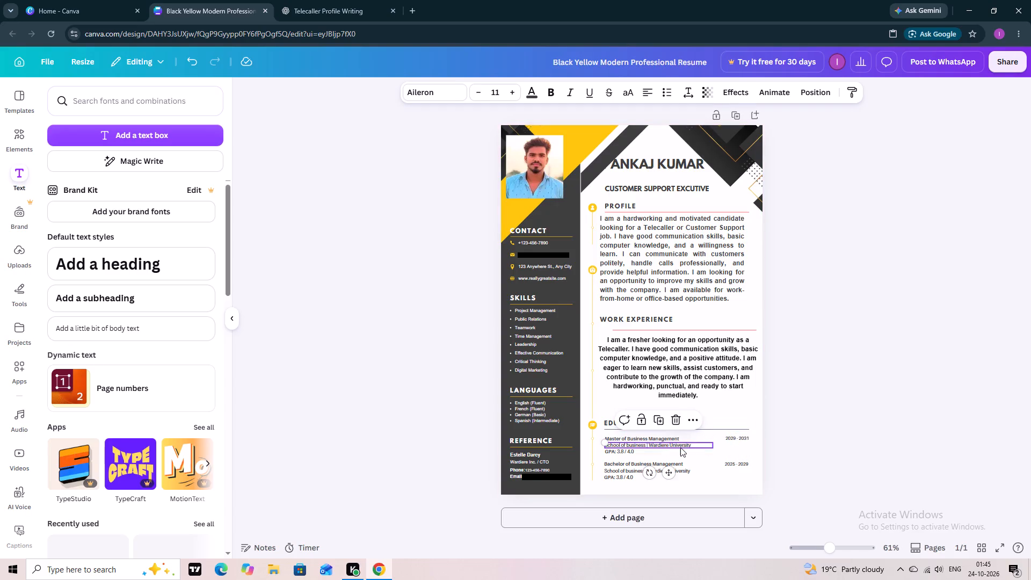
{"action": "left_click", "coordinate": [678, 419]}
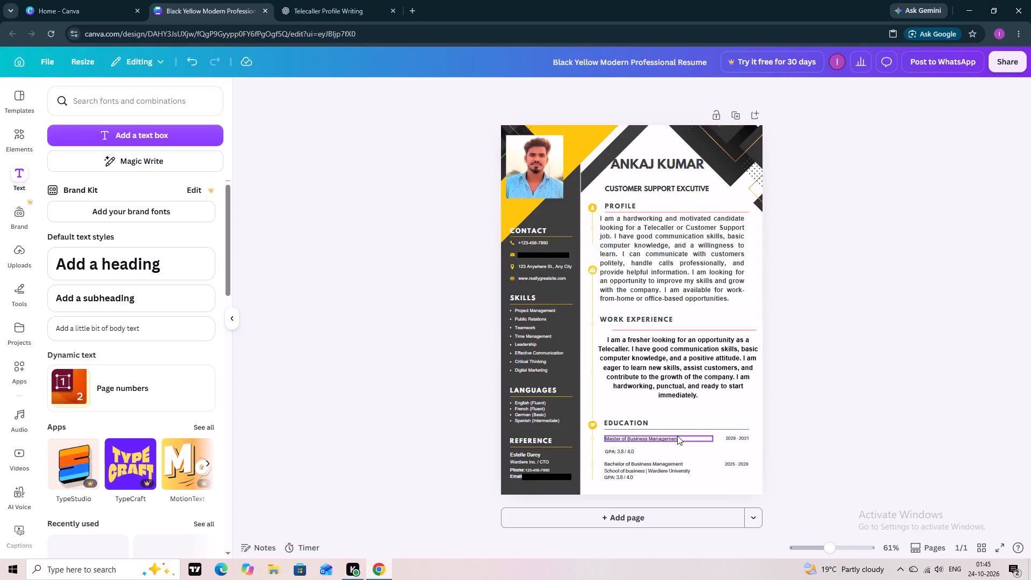
{"action": "left_click", "coordinate": [677, 436]}
{"action": "left_click", "coordinate": [669, 416]}
{"action": "left_click", "coordinate": [637, 451]}
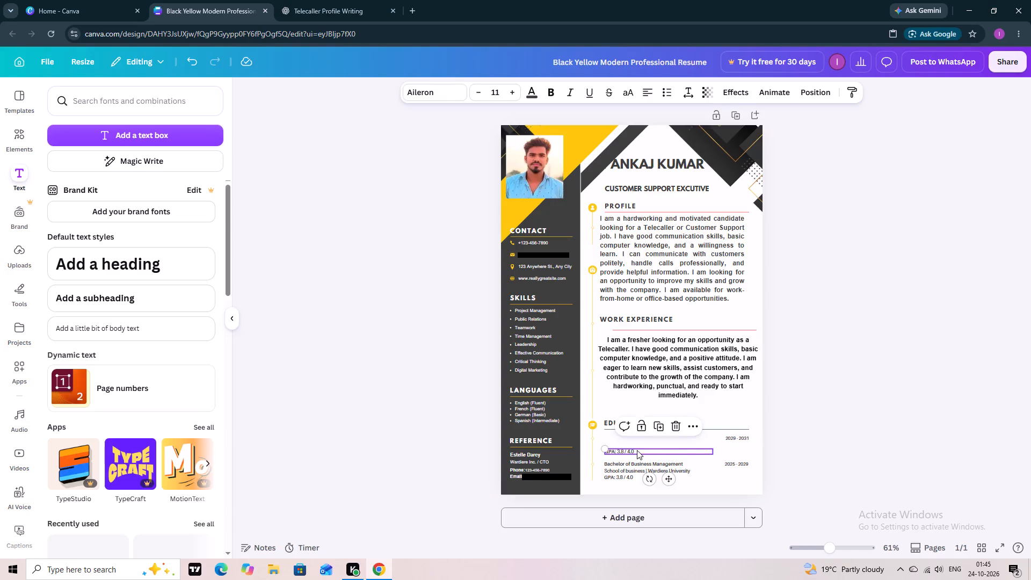
{"action": "left_click", "coordinate": [670, 426]}
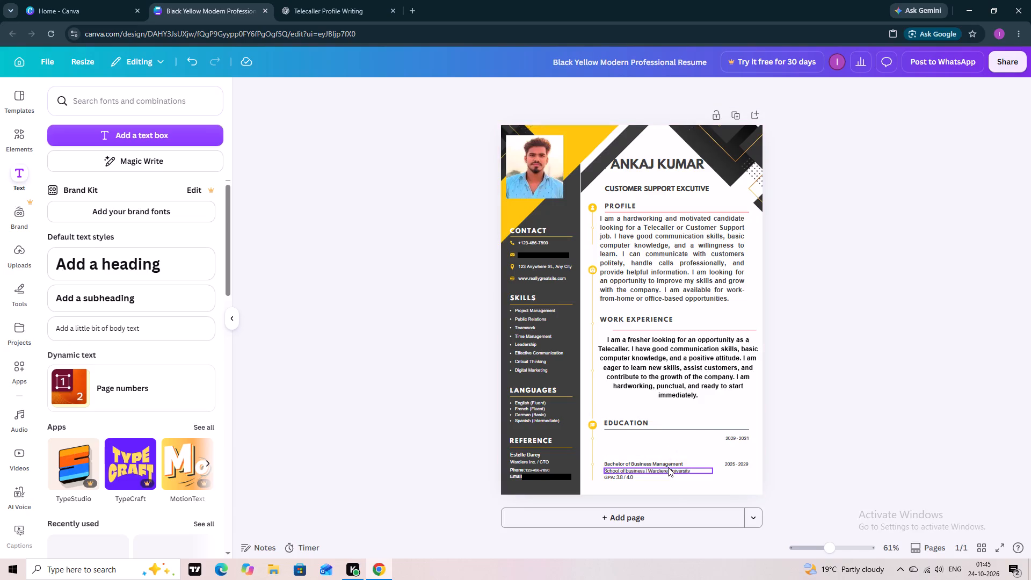
Delete the Bachelor of Business Management entry's degree, university and GPA lines from the EDUCATION section.
{"action": "left_click", "coordinate": [668, 467]}
{"action": "left_click", "coordinate": [677, 448]}
{"action": "left_click", "coordinate": [676, 464]}
{"action": "left_click", "coordinate": [673, 441]}
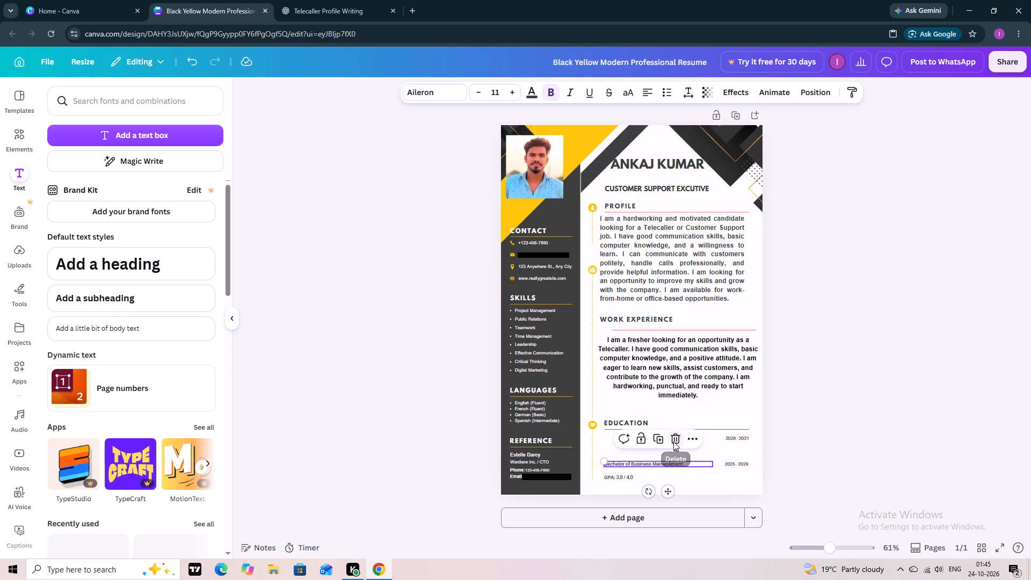
{"action": "left_click", "coordinate": [637, 475]}
{"action": "left_click", "coordinate": [667, 451]}
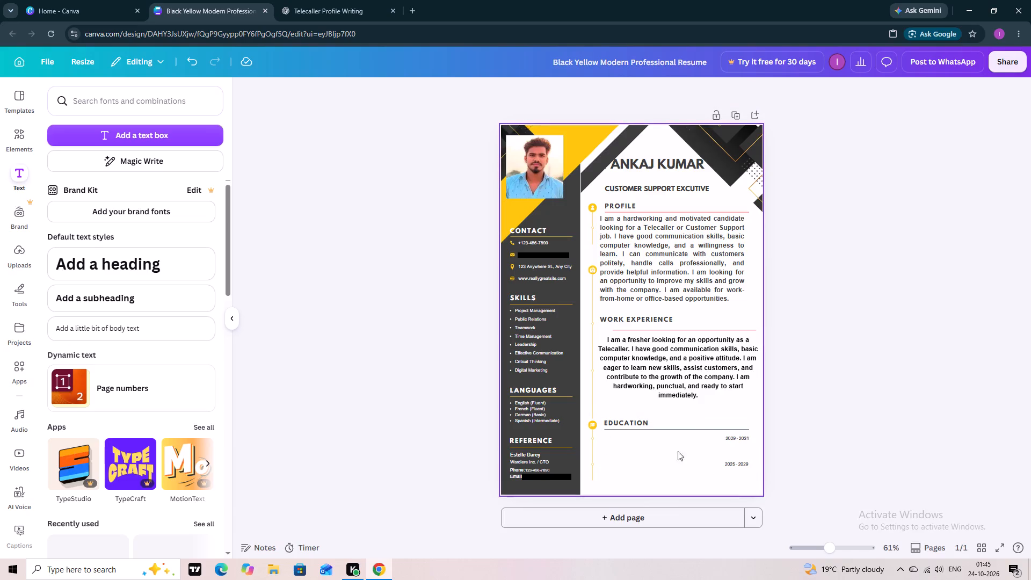
Delete both remaining year ranges from the EDUCATION section.
{"action": "left_click", "coordinate": [724, 441]}
{"action": "left_click", "coordinate": [729, 440]}
{"action": "left_click", "coordinate": [745, 415]}
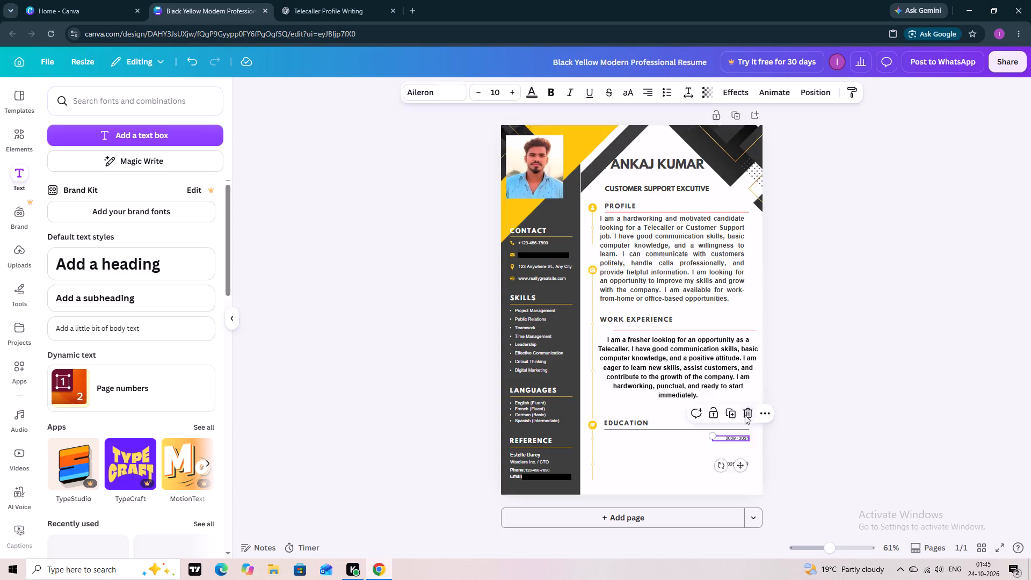
{"action": "left_click", "coordinate": [735, 465]}
{"action": "left_click", "coordinate": [743, 438]}
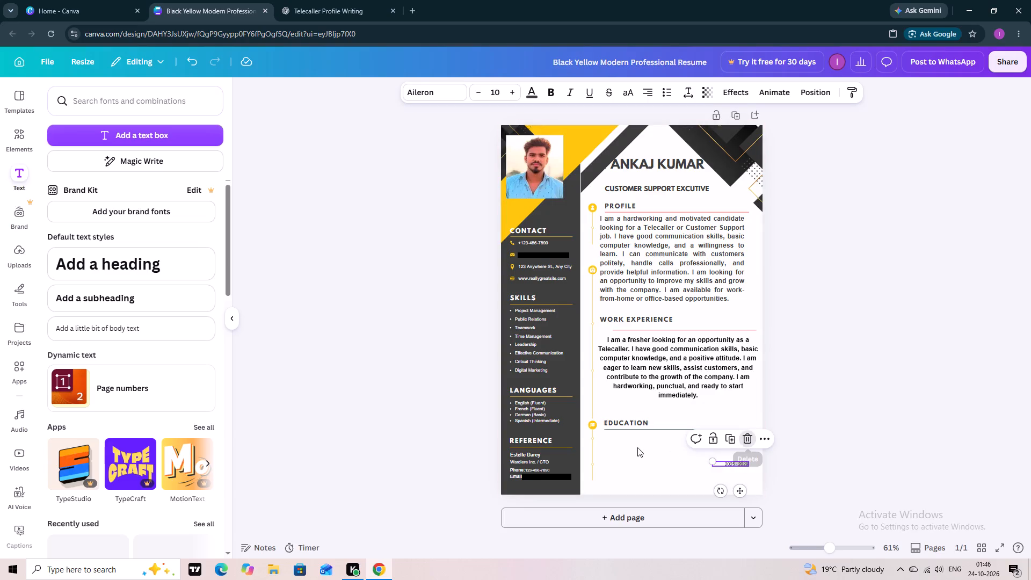
{"action": "left_click", "coordinate": [616, 438]}
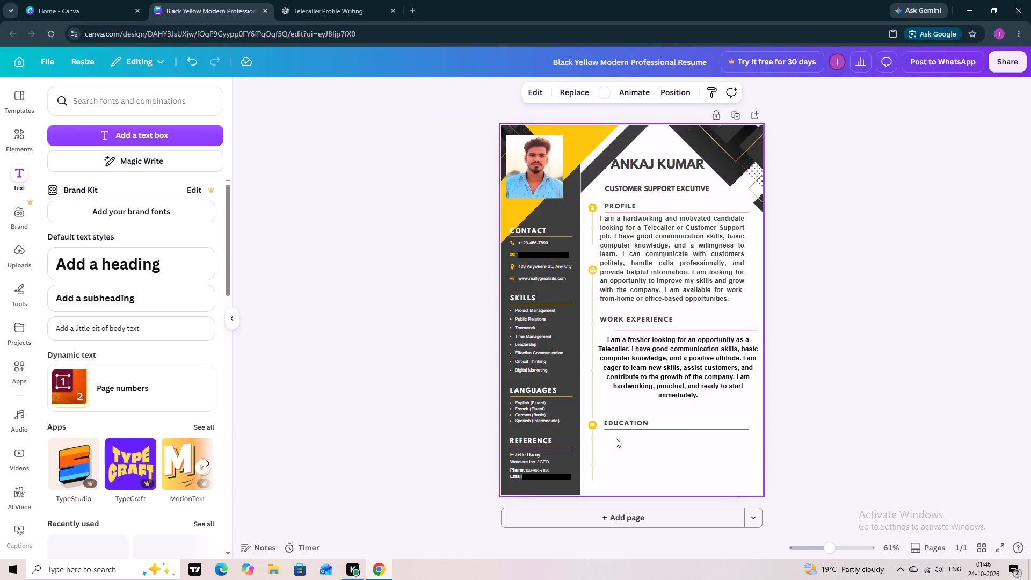
Add a text box below the EDUCATION divider line and replace its placeholder with "12th passed,".
{"action": "left_click", "coordinate": [201, 142]}
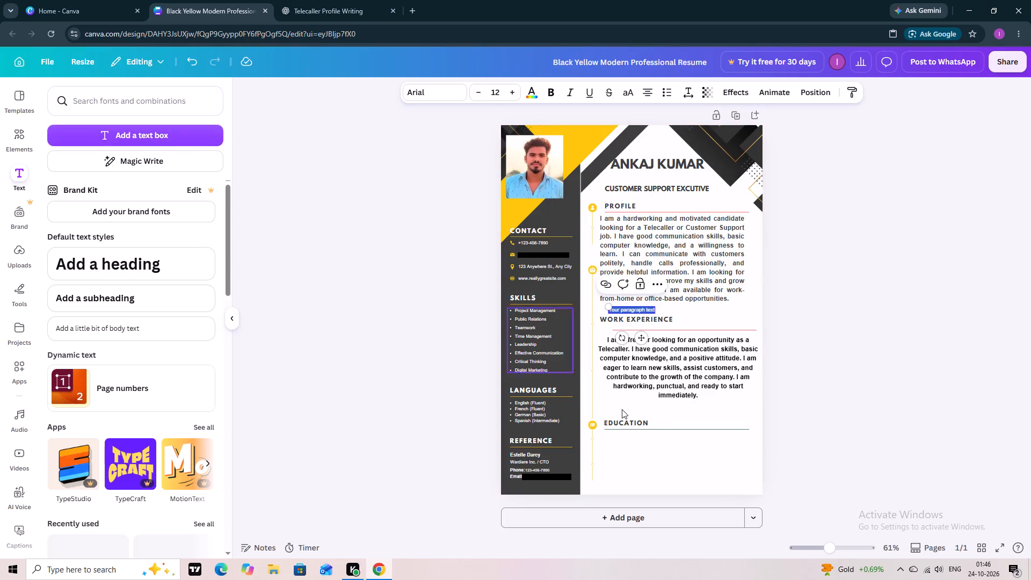
{"action": "left_click", "coordinate": [821, 427]}
{"action": "left_click_drag", "start_coordinate": [624, 306], "coordinate": [630, 324]}
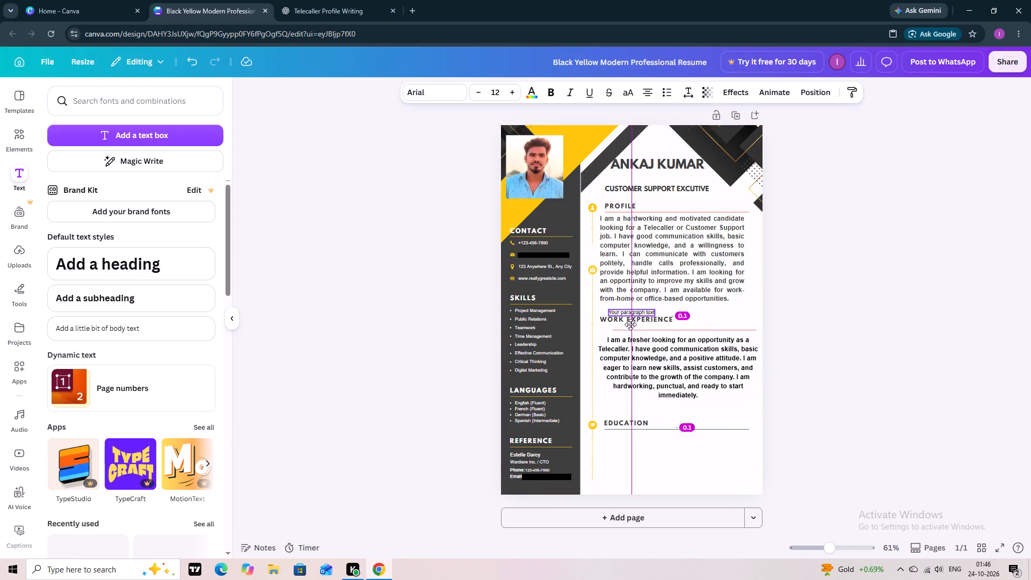
{"action": "left_click_drag", "start_coordinate": [630, 324], "coordinate": [635, 438]}
{"action": "left_click", "coordinate": [633, 442]}
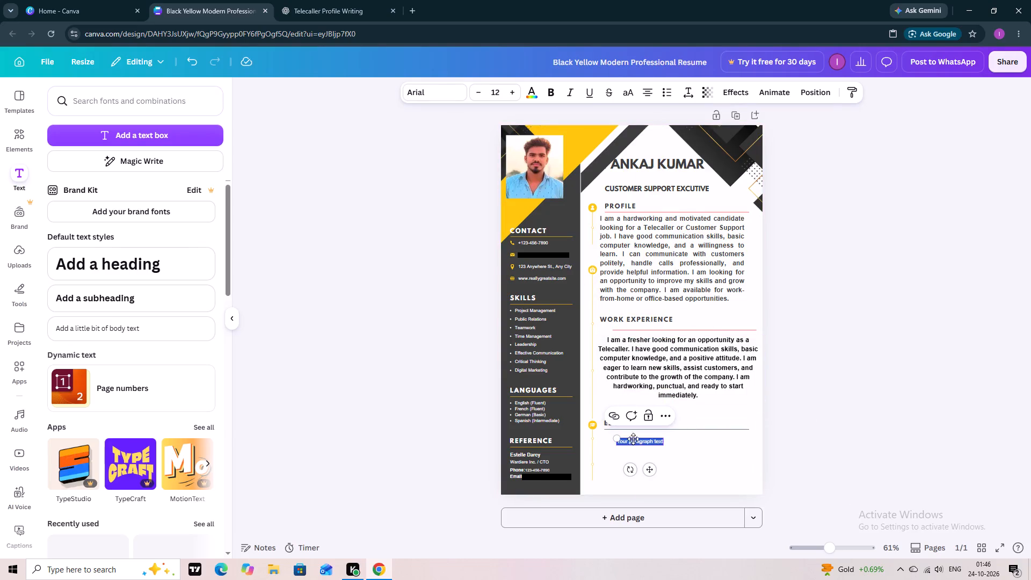
{"action": "key", "text": "BackSpace"}
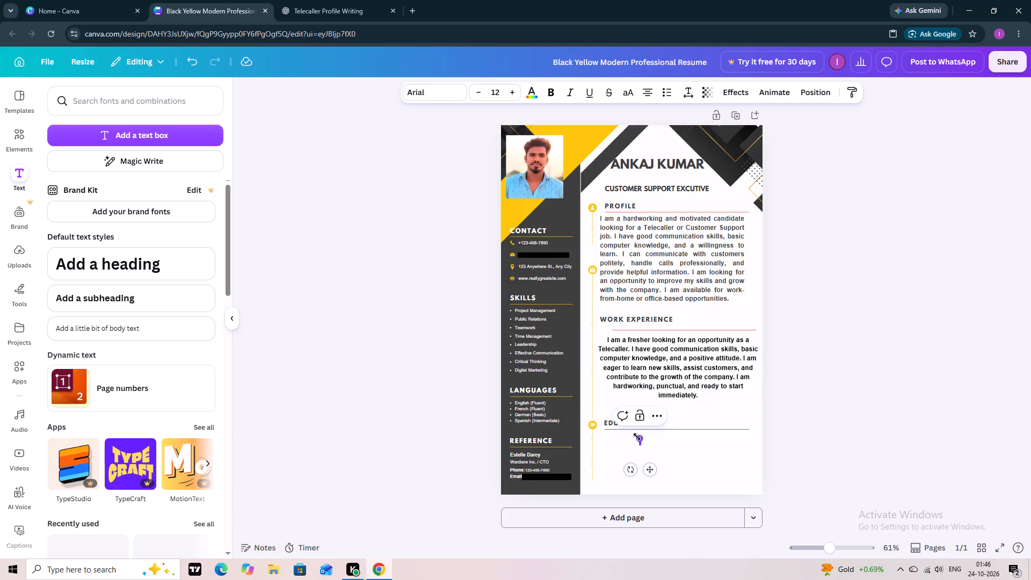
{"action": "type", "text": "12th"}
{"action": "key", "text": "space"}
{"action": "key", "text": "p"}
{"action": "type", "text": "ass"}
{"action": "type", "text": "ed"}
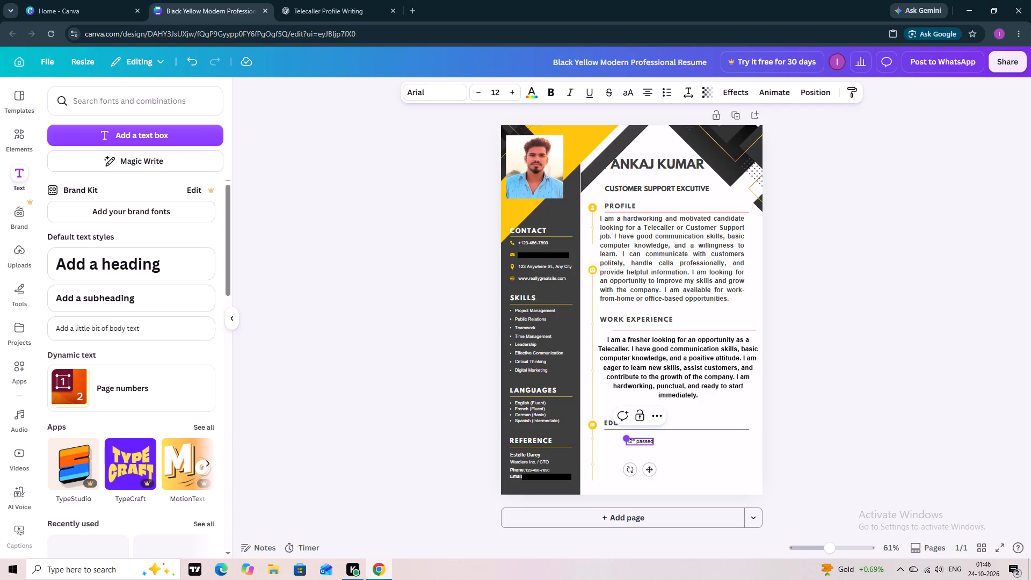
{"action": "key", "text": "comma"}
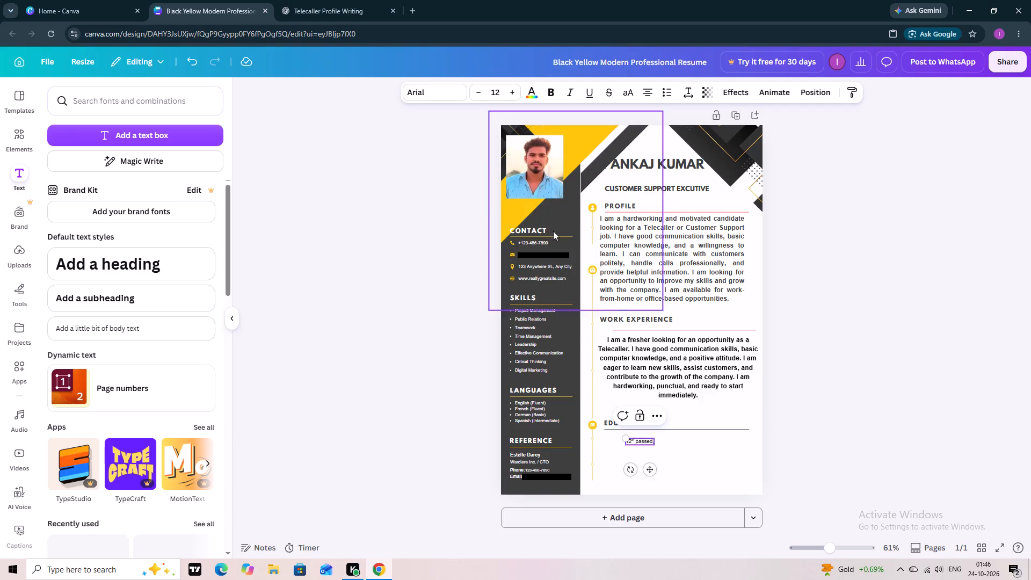
Set the "12th passed," text to font size 20, toggle bold on, and move it close beneath the start of the EDUCATION heading.
{"action": "left_click", "coordinate": [512, 96]}
{"action": "triple_click", "coordinate": [512, 96]}
{"action": "triple_click", "coordinate": [512, 96]}
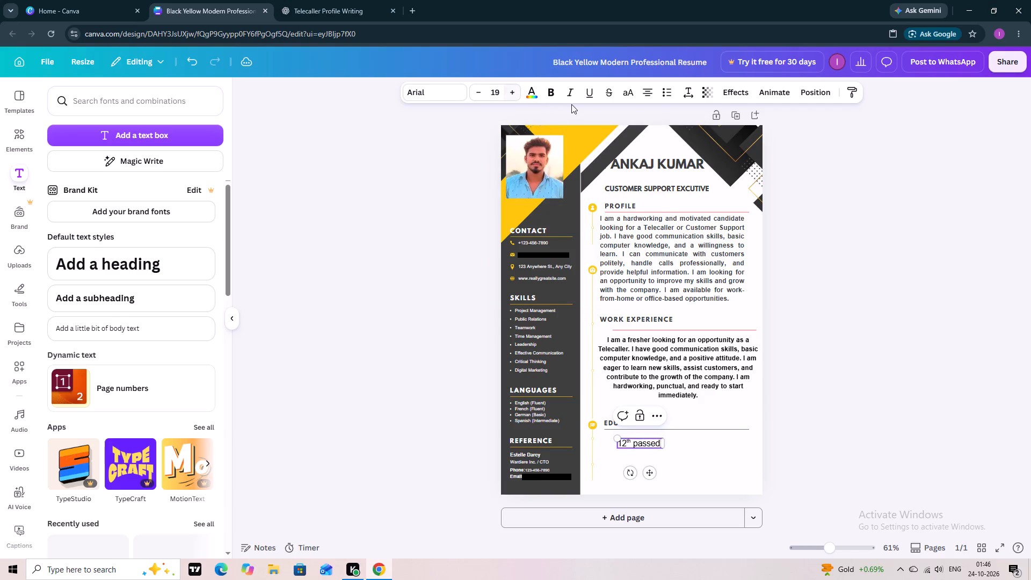
{"action": "left_click", "coordinate": [560, 89]}
{"action": "left_click", "coordinate": [511, 92]}
{"action": "left_click", "coordinate": [956, 316]}
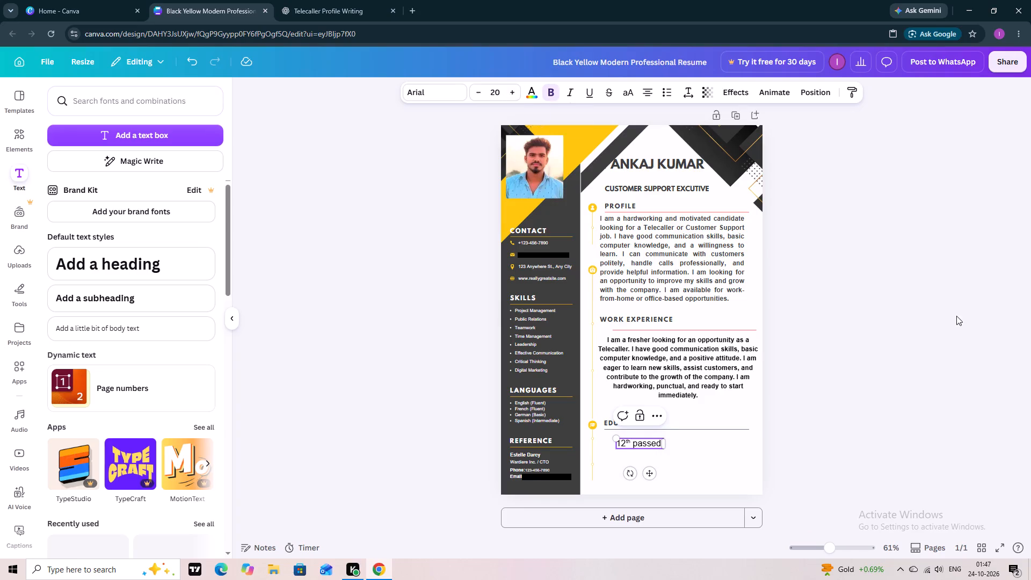
{"action": "left_click_drag", "start_coordinate": [625, 444], "coordinate": [612, 440]}
{"action": "left_click", "coordinate": [722, 424]}
{"action": "left_click", "coordinate": [730, 441]}
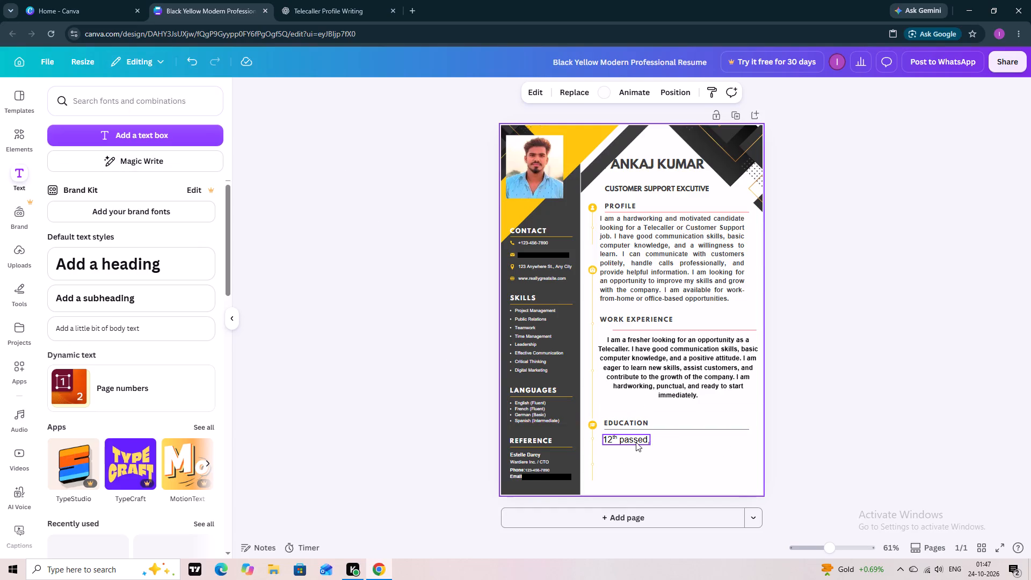
Add a second text box and place it directly beneath the "12th passed," line.
{"action": "left_click", "coordinate": [129, 137]}
{"action": "left_click", "coordinate": [873, 339]}
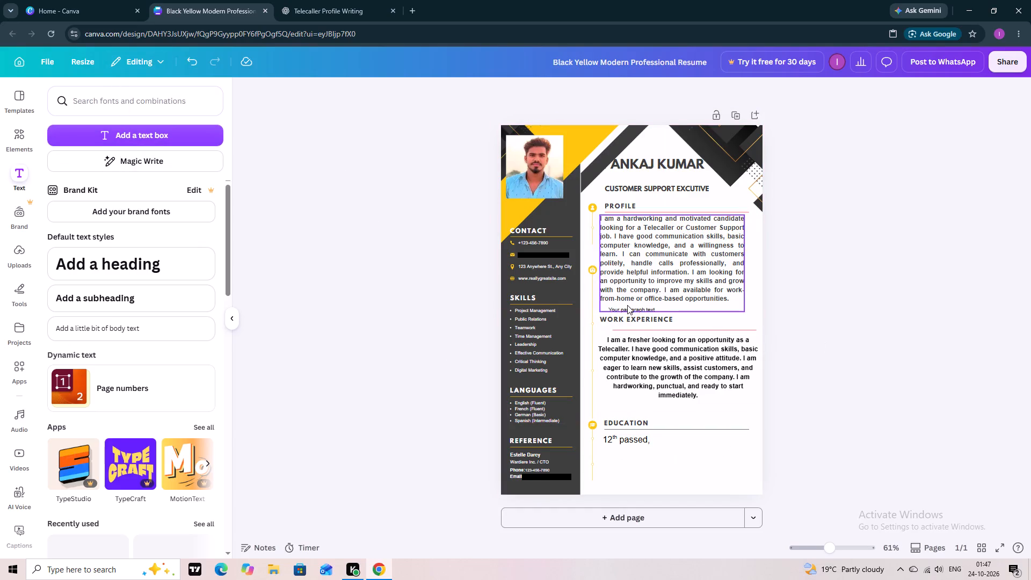
{"action": "left_click_drag", "start_coordinate": [635, 311], "coordinate": [633, 479]}
{"action": "left_click_drag", "start_coordinate": [626, 465], "coordinate": [628, 458]}
{"action": "left_click_drag", "start_coordinate": [633, 477], "coordinate": [630, 454]}
{"action": "left_click", "coordinate": [629, 453]}
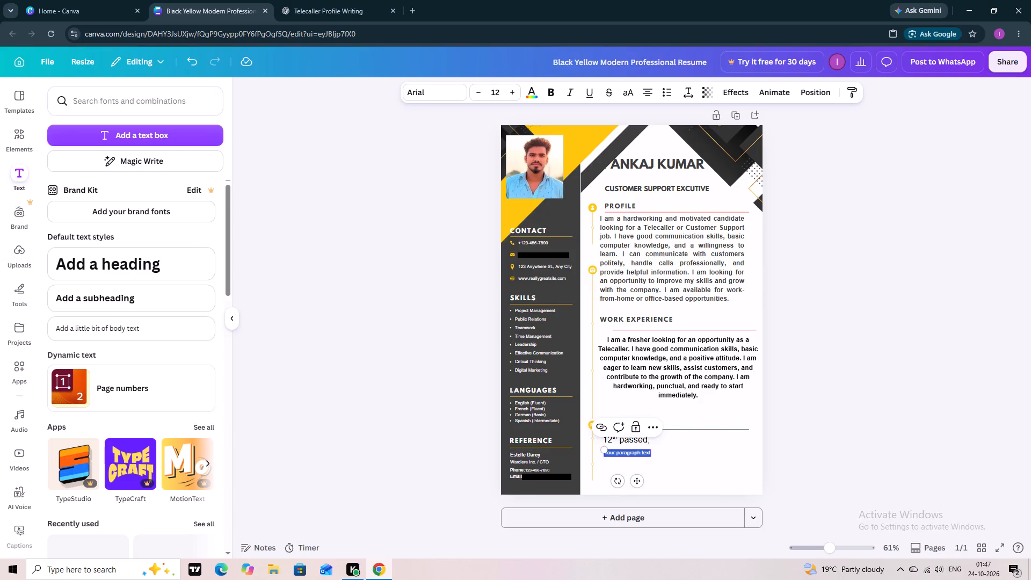
Replace the placeholder in the second education text box with "b.com . 1st year".
{"action": "key", "text": "BackSpace"}
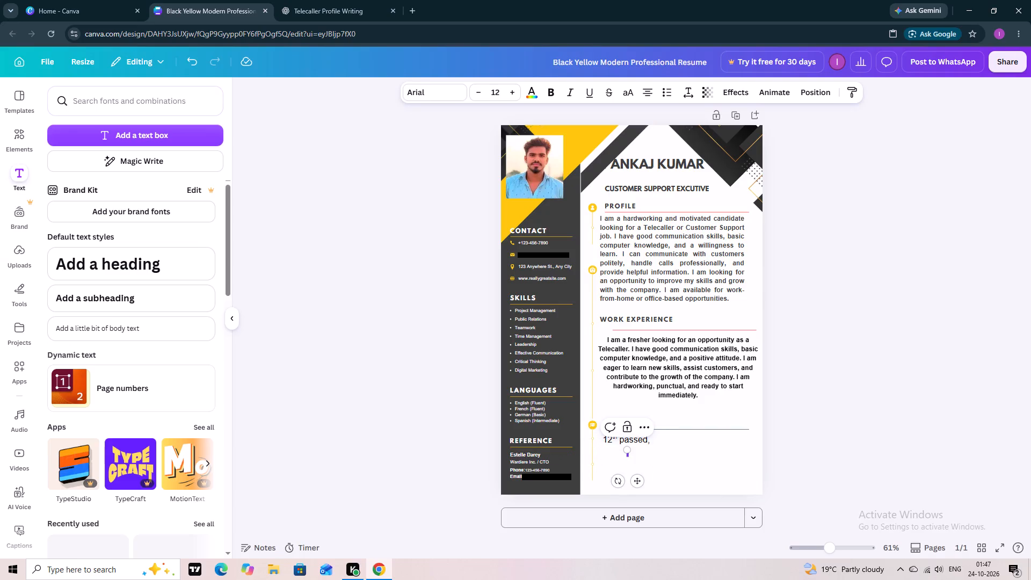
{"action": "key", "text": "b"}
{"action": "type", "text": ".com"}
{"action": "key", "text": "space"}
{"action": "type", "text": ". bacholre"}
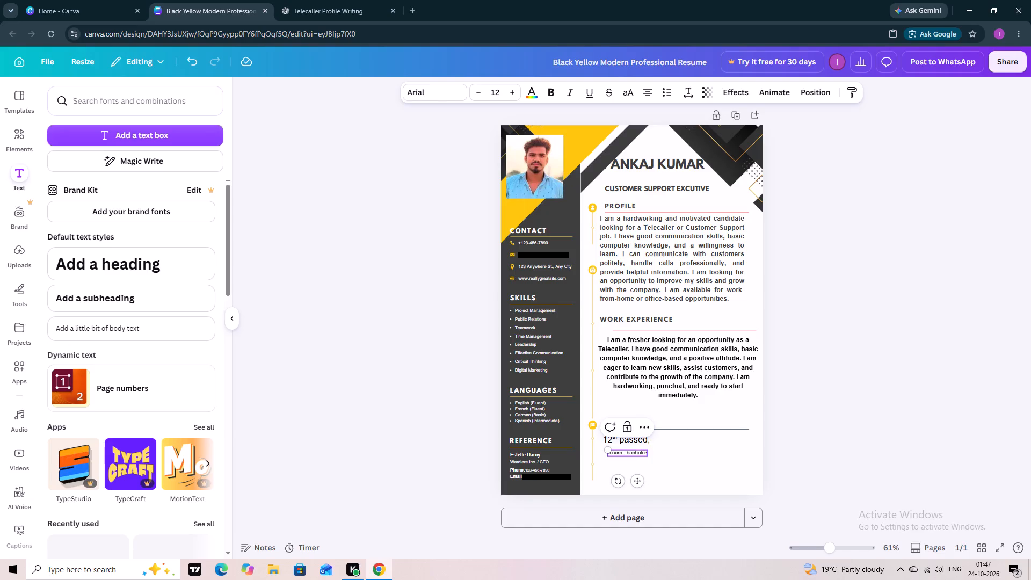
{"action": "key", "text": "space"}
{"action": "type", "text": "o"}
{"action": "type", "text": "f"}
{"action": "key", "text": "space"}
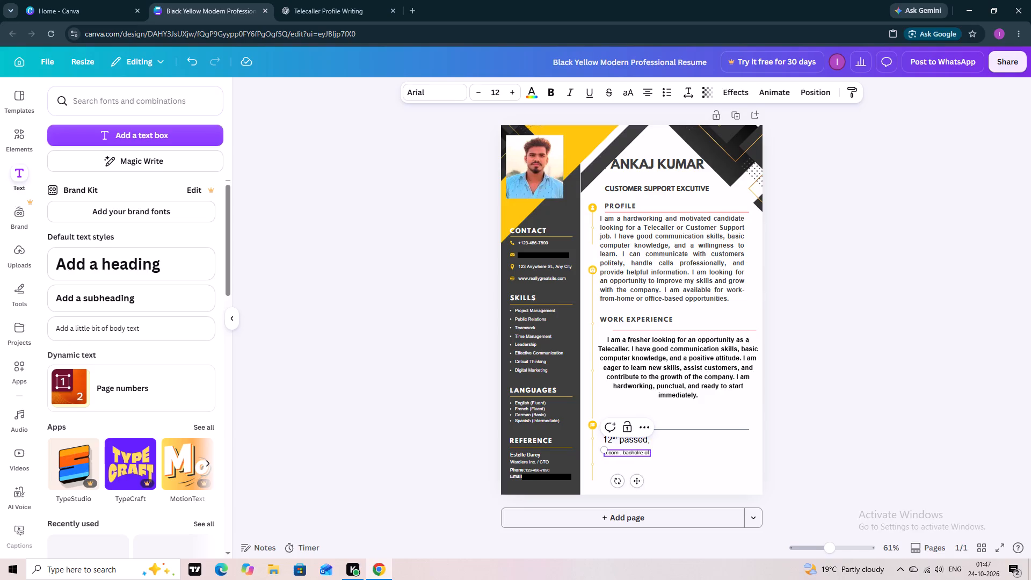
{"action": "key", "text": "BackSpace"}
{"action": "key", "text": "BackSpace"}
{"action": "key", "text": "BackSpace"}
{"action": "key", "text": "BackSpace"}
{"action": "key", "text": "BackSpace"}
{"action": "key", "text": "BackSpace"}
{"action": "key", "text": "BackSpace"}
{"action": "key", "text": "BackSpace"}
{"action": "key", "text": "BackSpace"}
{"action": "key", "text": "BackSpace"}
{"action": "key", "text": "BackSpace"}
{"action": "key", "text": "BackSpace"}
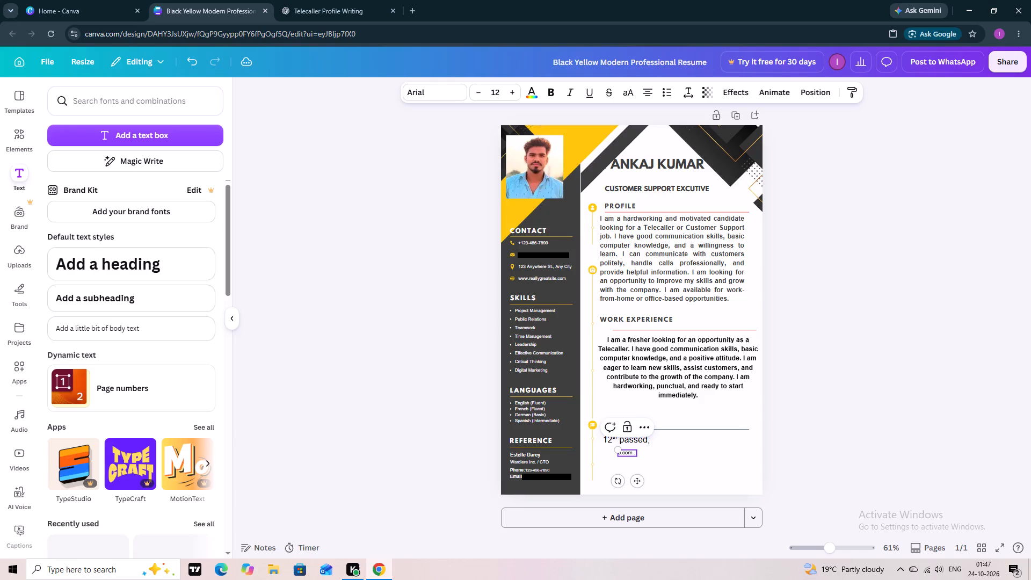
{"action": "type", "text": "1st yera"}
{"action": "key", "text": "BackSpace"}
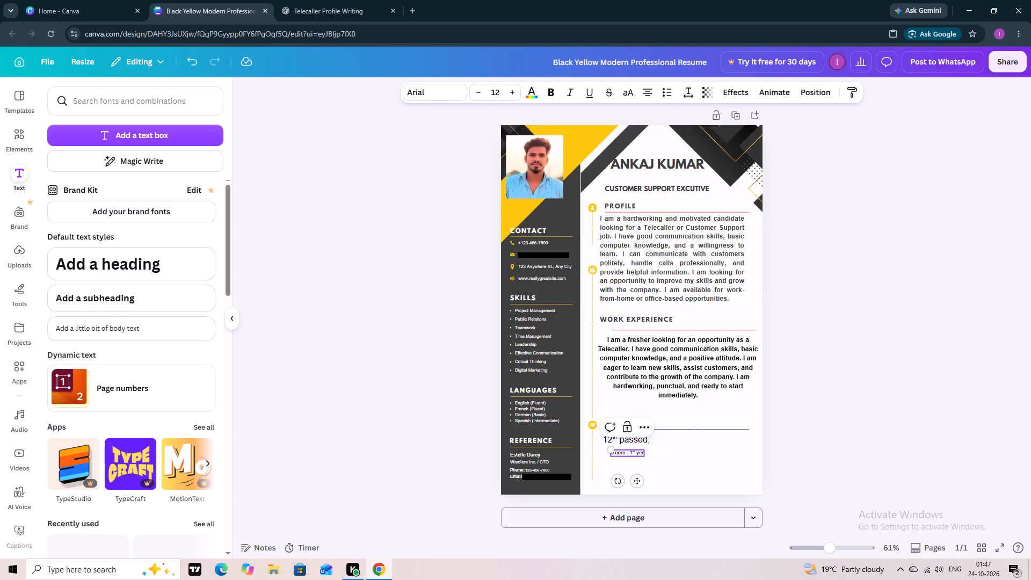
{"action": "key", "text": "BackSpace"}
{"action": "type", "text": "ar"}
Set the "b.com . 1st year" text to font size 20.
{"action": "triple_click", "coordinate": [510, 96]}
{"action": "left_click", "coordinate": [510, 96]}
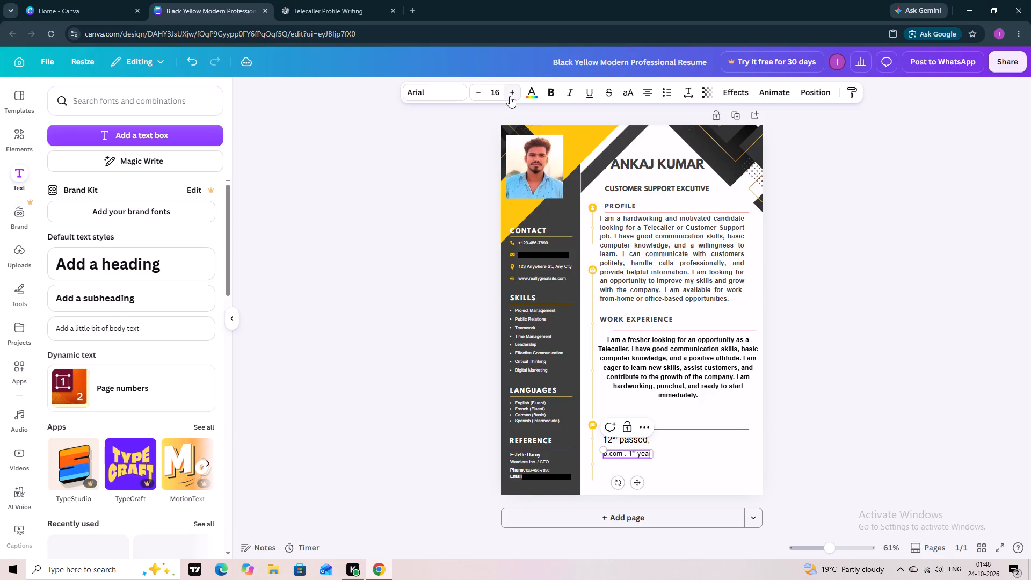
{"action": "triple_click", "coordinate": [510, 96]}
{"action": "double_click", "coordinate": [510, 96]}
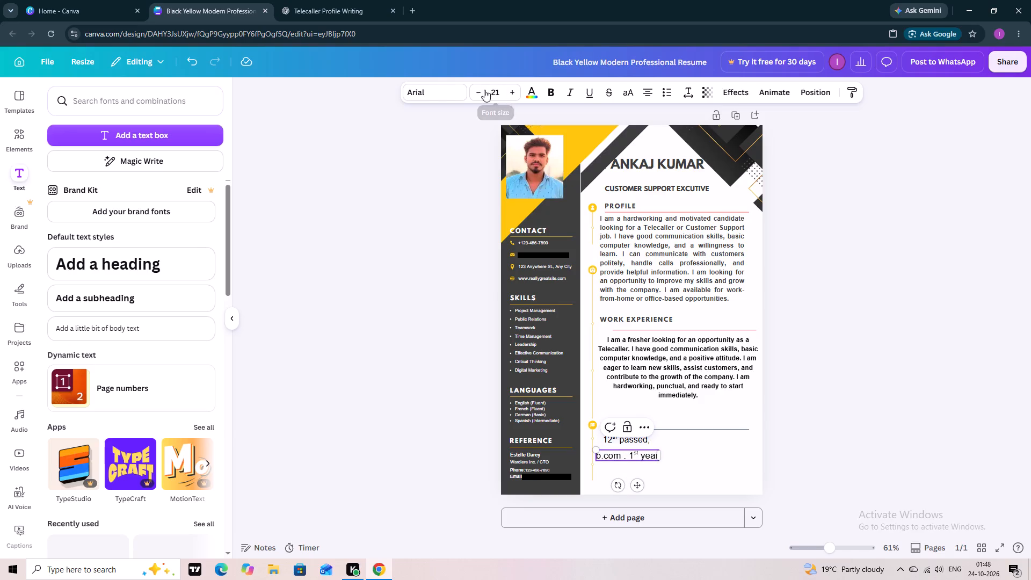
{"action": "left_click", "coordinate": [483, 90]}
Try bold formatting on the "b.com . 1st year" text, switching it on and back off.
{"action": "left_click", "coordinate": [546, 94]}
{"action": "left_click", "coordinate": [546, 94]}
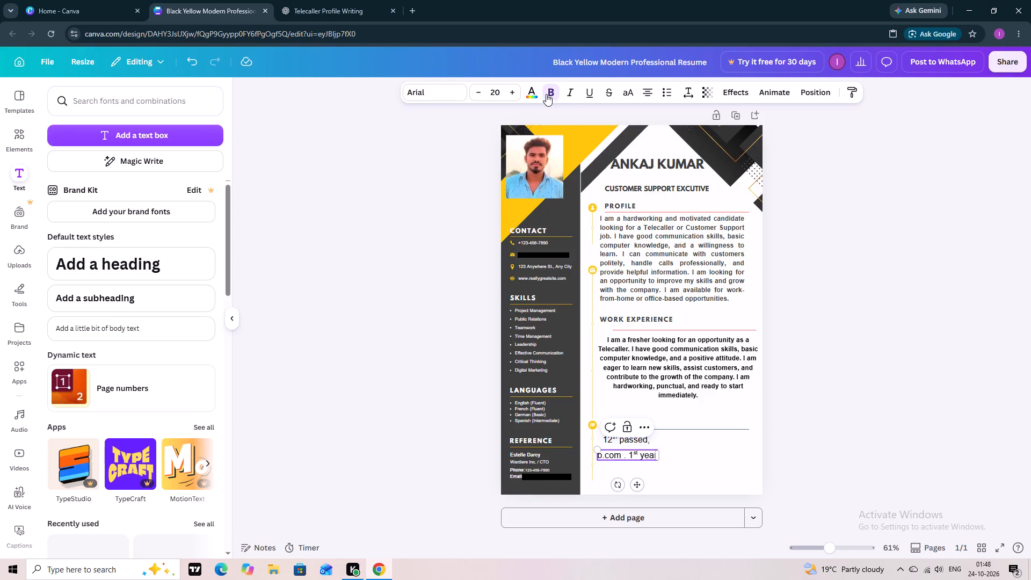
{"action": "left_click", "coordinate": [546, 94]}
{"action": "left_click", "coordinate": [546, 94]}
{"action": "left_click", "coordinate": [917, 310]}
Move the "b.com . 1st year" text slightly so its start lines up beneath the "12th passed," line.
{"action": "left_click_drag", "start_coordinate": [631, 455], "coordinate": [637, 454]}
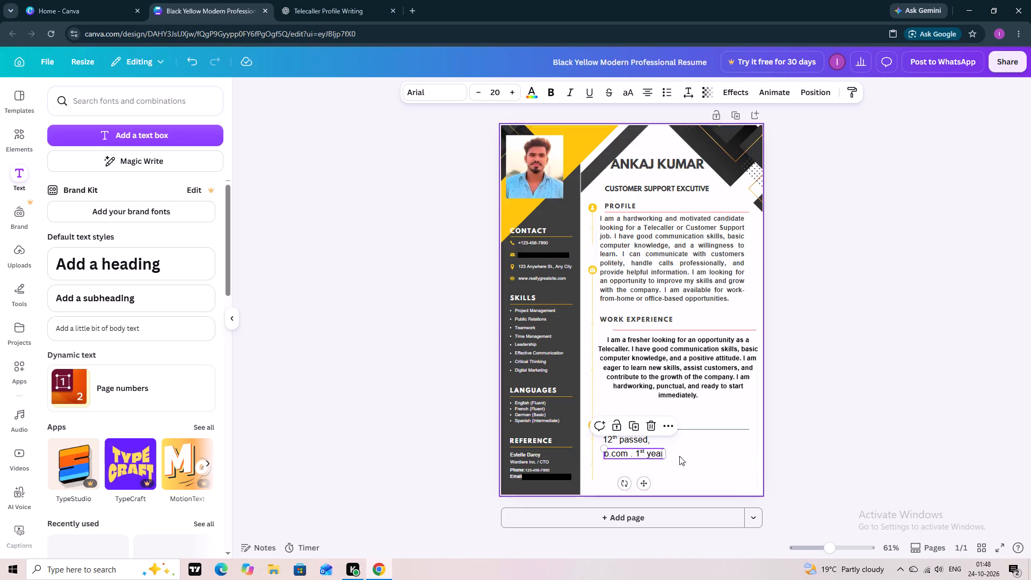
Capitalise the first letter of the second education line so it reads "B.com . 1st year".
{"action": "left_click", "coordinate": [608, 455]}
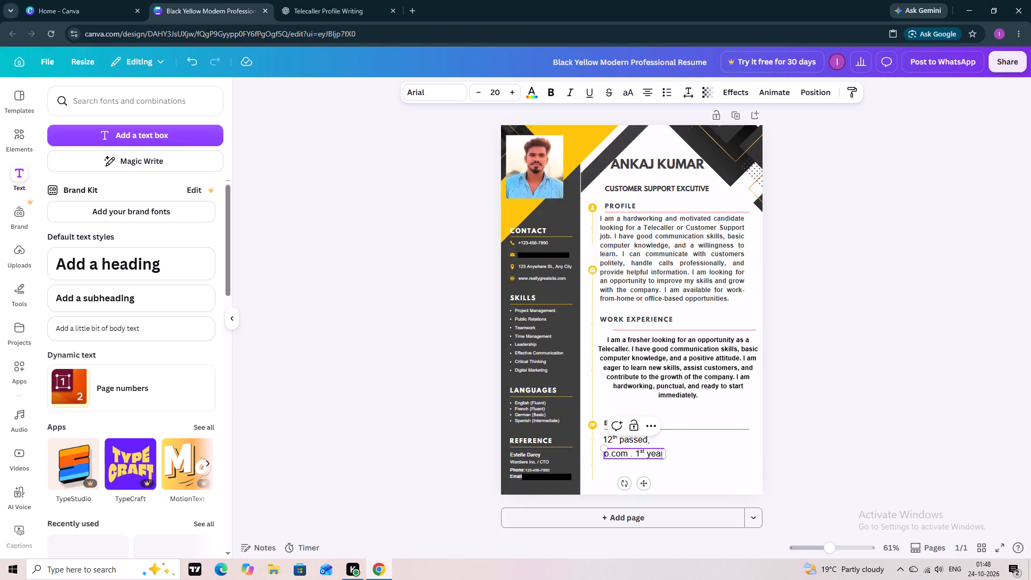
{"action": "key", "text": "BackSpace"}
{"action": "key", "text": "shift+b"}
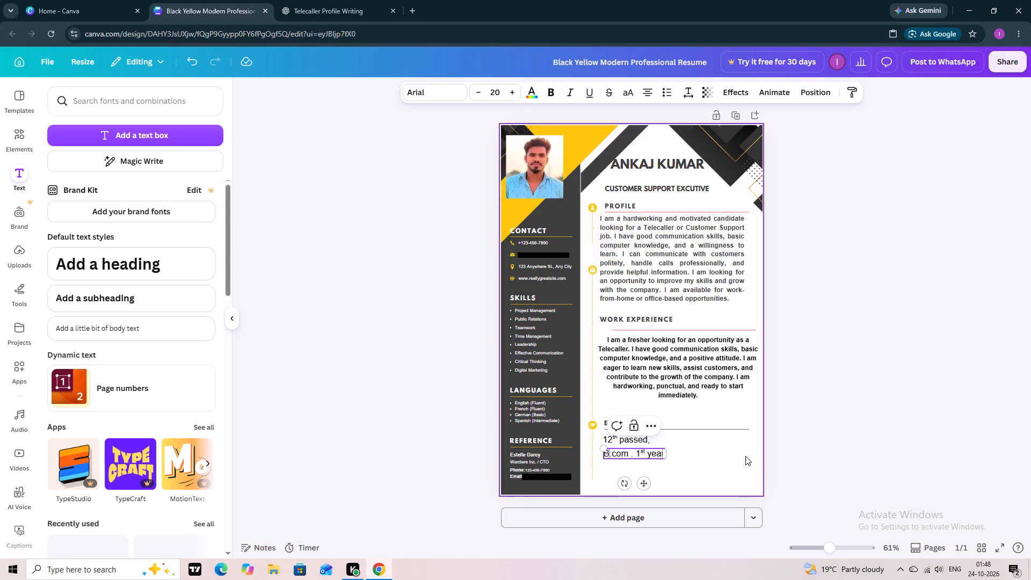
{"action": "left_click", "coordinate": [743, 456]}
Move the "B.com . 1st year" line up slightly so it sits close beneath "12th passed," with the starts aligned.
{"action": "left_click", "coordinate": [651, 452]}
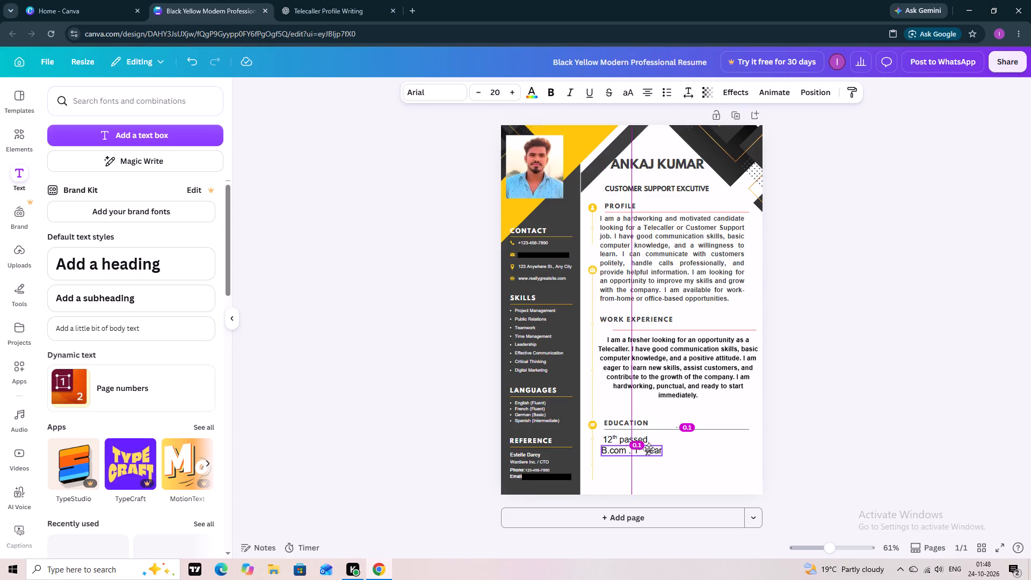
{"action": "left_click", "coordinate": [651, 449]}
{"action": "left_click", "coordinate": [696, 460]}
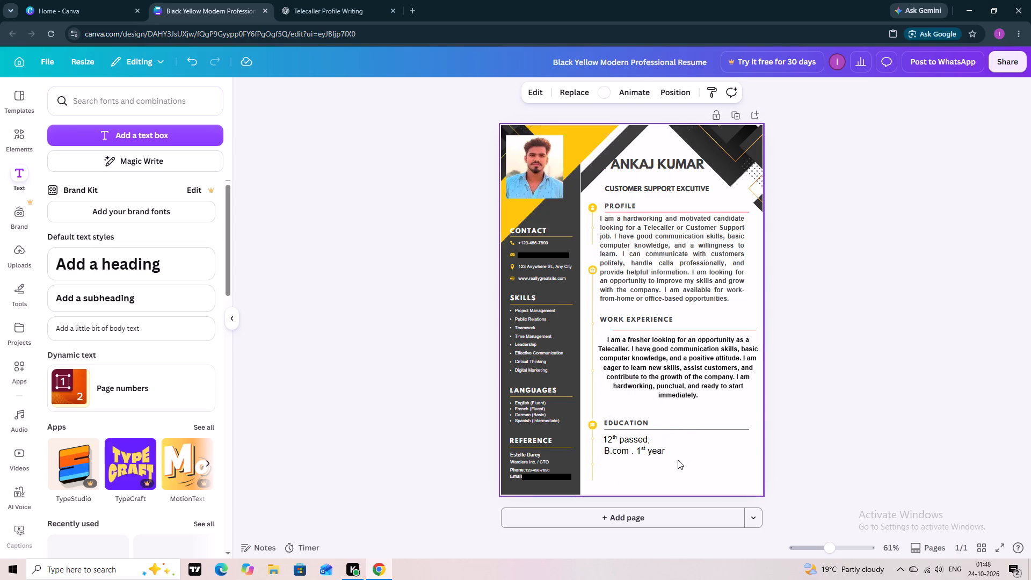
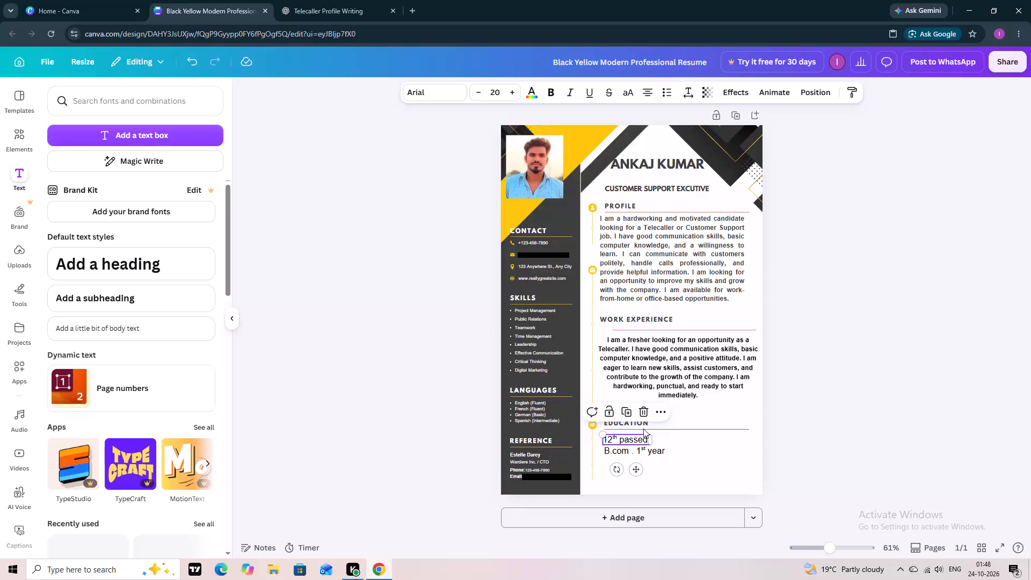
Delete the "12th passed," line and move the "B.com . 1st year" line up directly beneath the Education heading.
{"action": "left_click", "coordinate": [648, 416]}
{"action": "left_click_drag", "start_coordinate": [638, 454], "coordinate": [635, 440]}
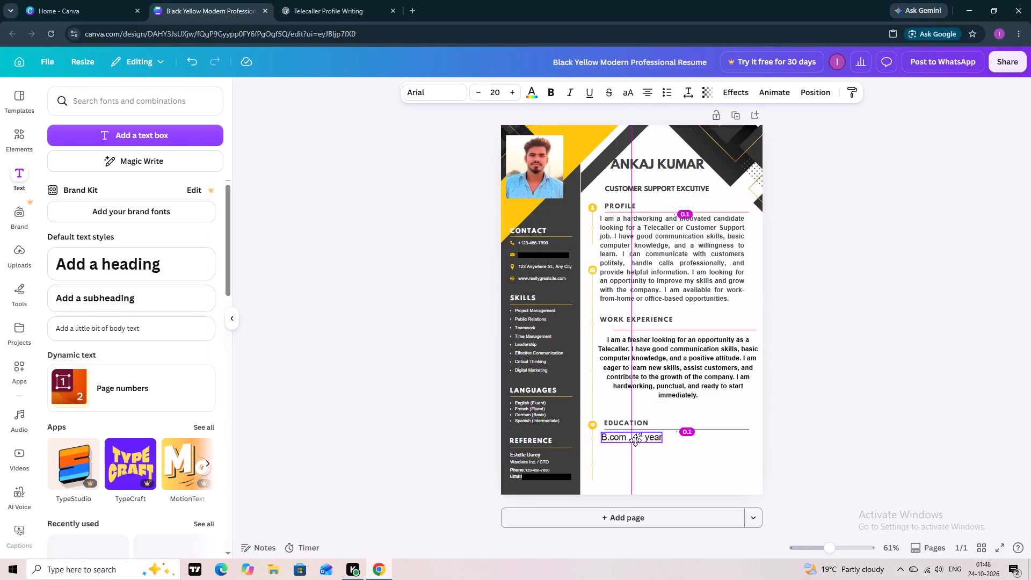
{"action": "left_click_drag", "start_coordinate": [635, 440], "coordinate": [635, 442]}
{"action": "left_click", "coordinate": [890, 413]}
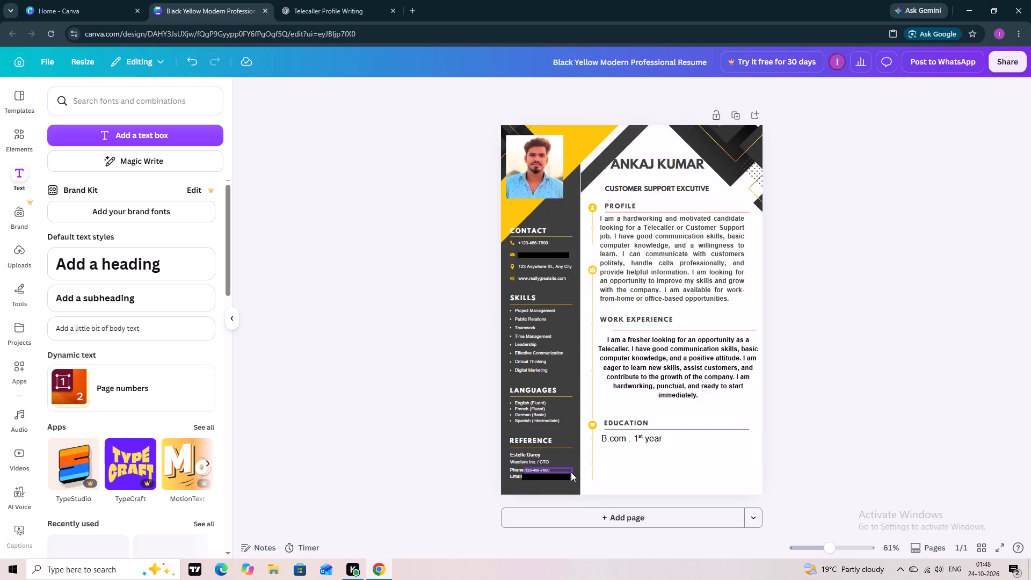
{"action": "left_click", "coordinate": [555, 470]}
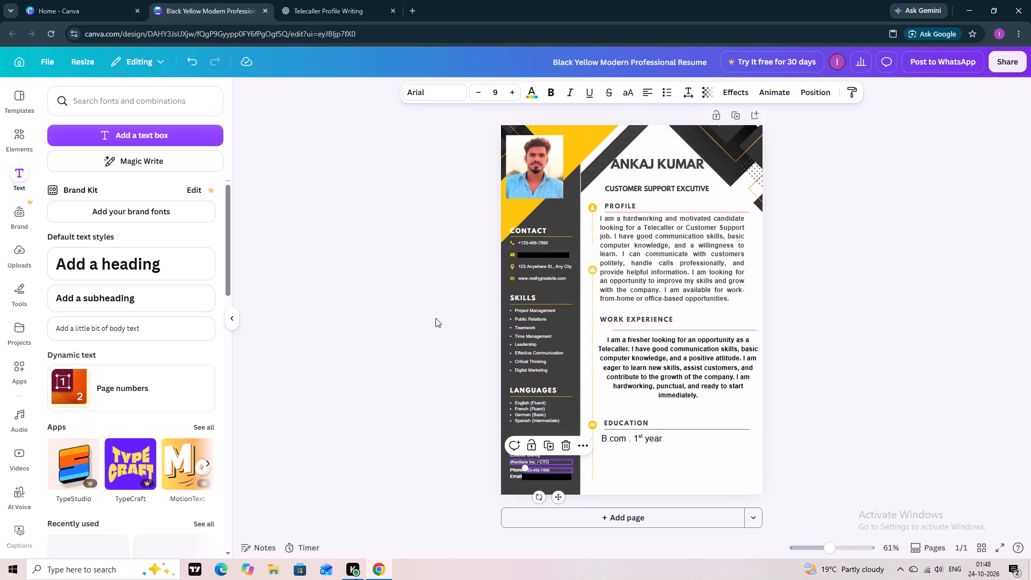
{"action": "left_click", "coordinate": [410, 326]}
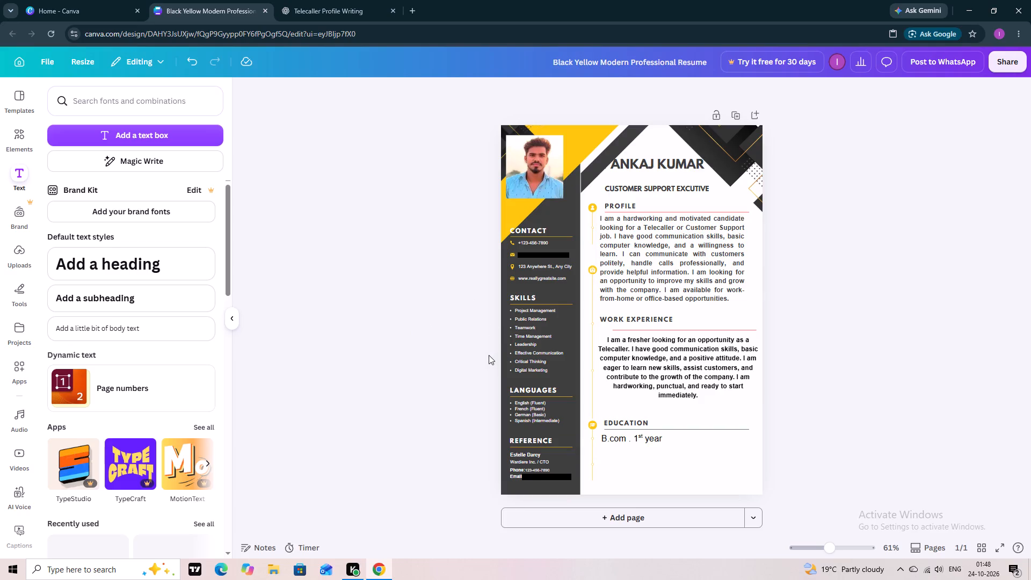
Replace the whole template bullet list under Skills with the single entry "customer relation".
{"action": "left_click", "coordinate": [542, 318]}
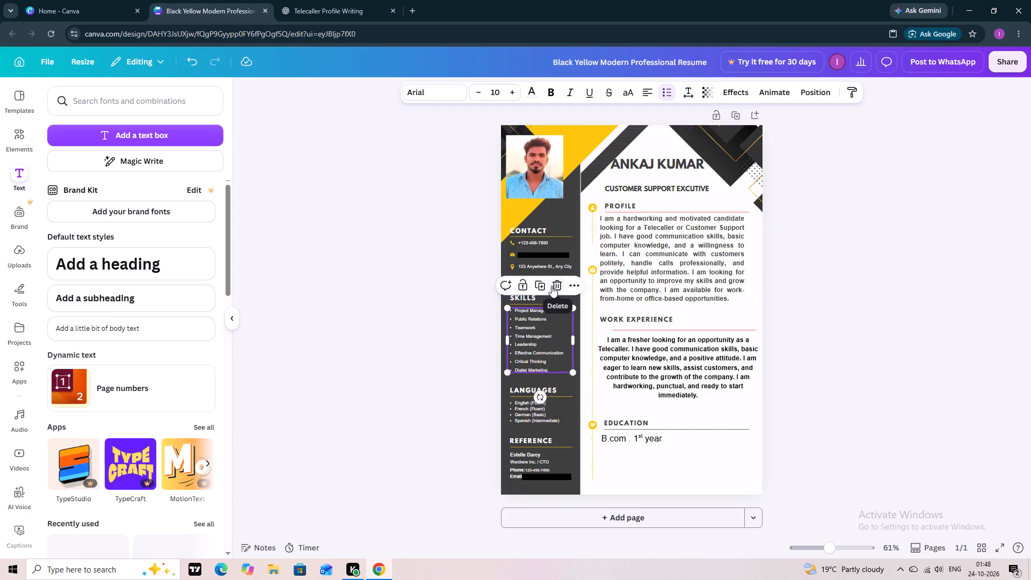
{"action": "left_click", "coordinate": [554, 368]}
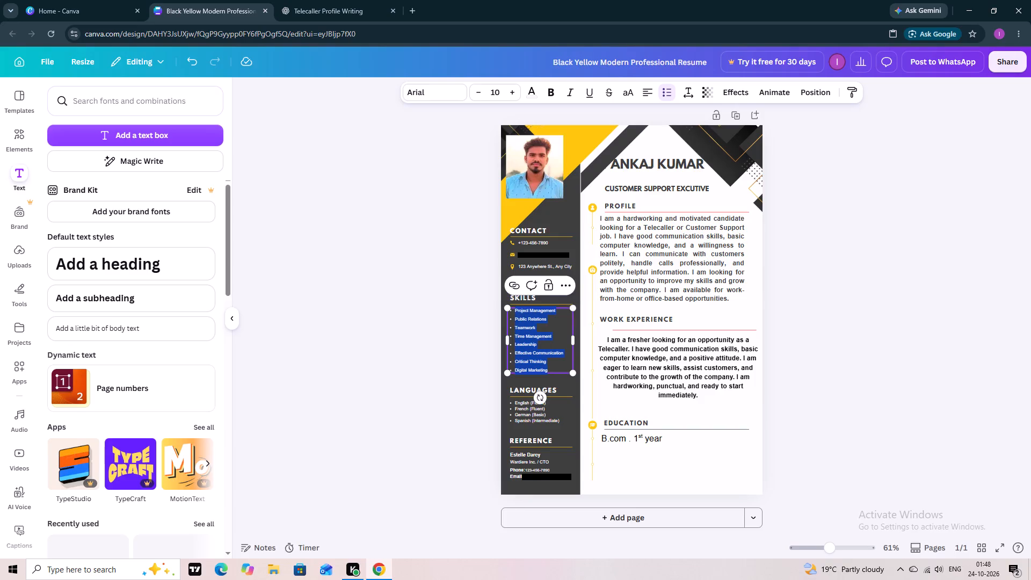
{"action": "key", "text": "BackSpace"}
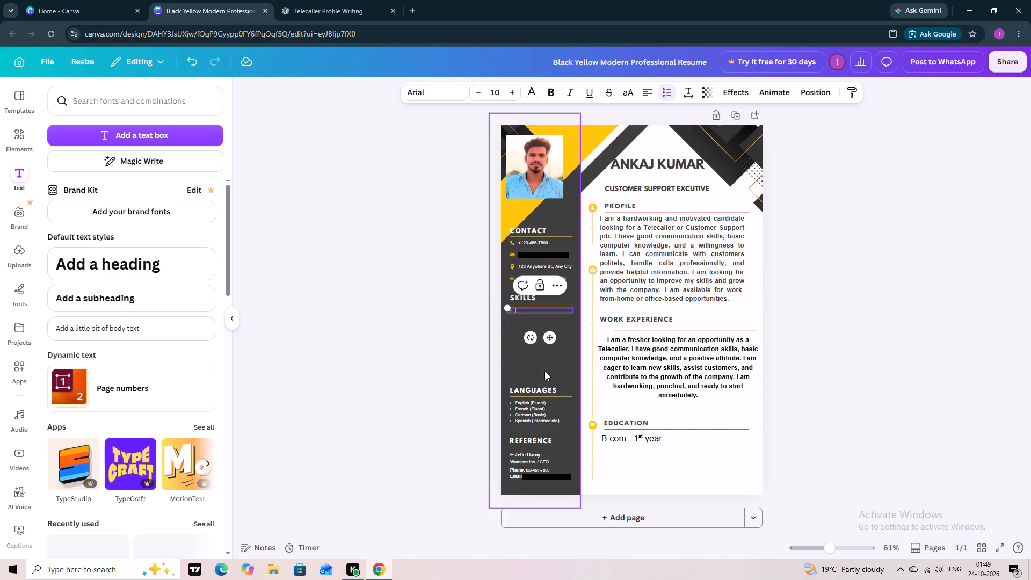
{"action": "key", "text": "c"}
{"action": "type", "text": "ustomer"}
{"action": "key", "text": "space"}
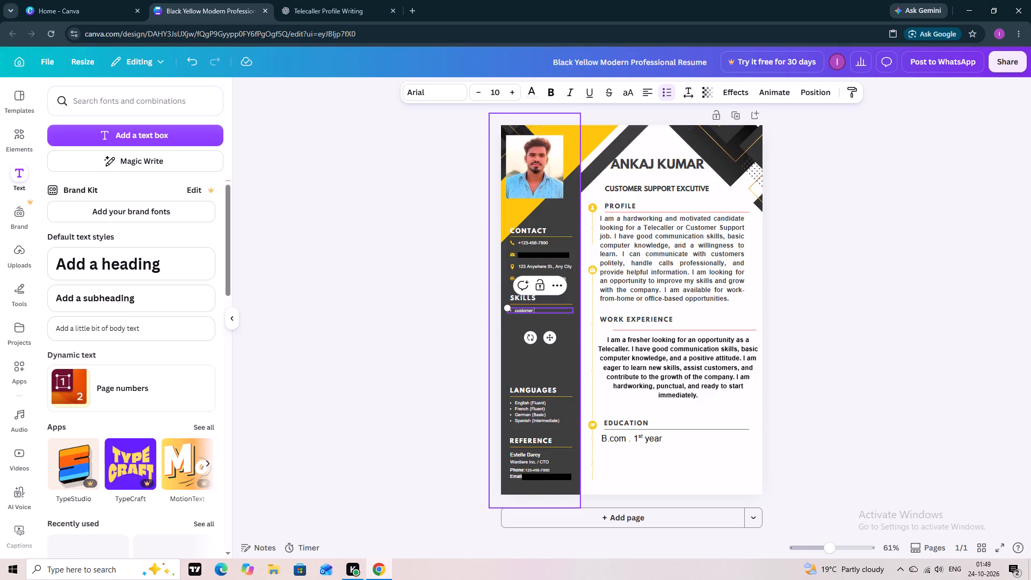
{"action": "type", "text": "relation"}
Set the "customer relation" skill text to font size 15 and try bold formatting on it.
{"action": "triple_click", "coordinate": [514, 93]}
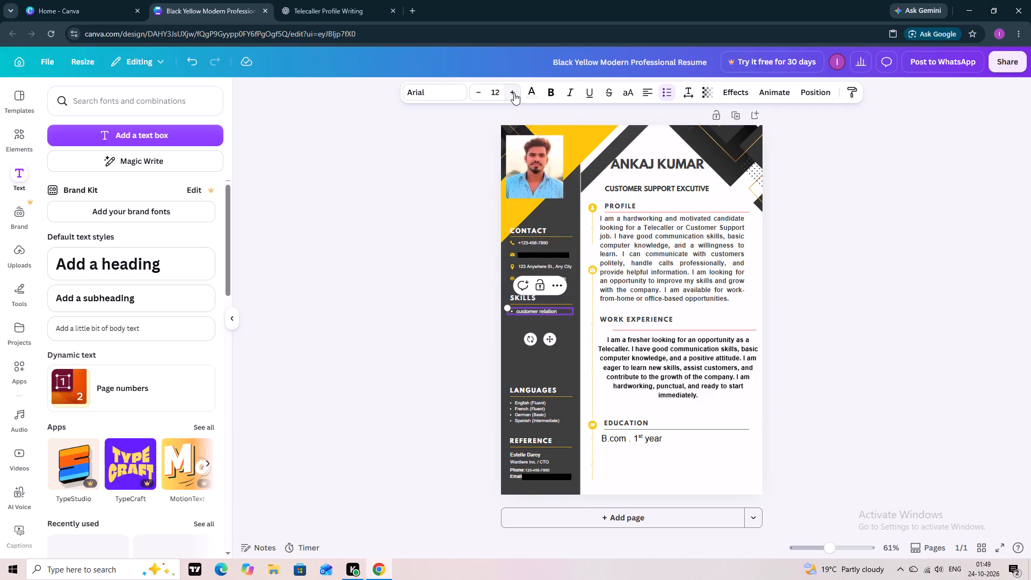
{"action": "triple_click", "coordinate": [514, 93]}
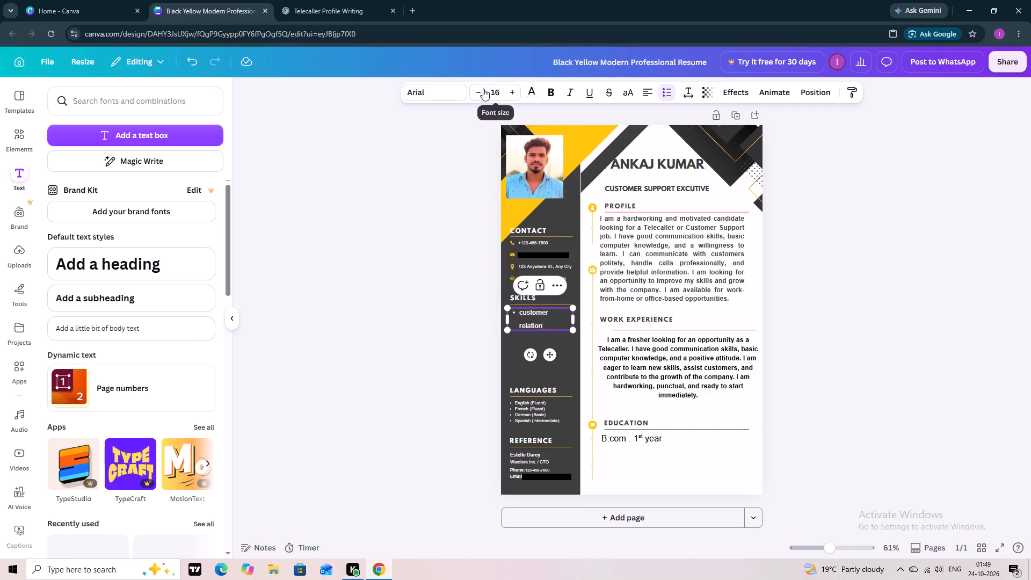
{"action": "left_click", "coordinate": [483, 90]}
{"action": "left_click", "coordinate": [555, 96]}
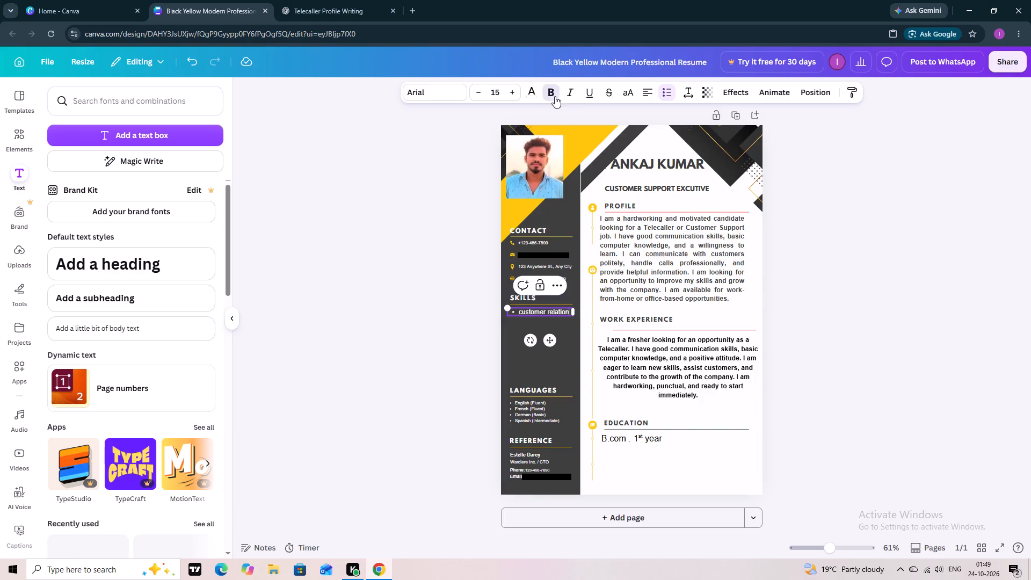
{"action": "left_click", "coordinate": [409, 262]}
Move the "customer relation" bullet slightly up and towards the sidebar's outer edge, close beneath the Skills heading line.
{"action": "left_click_drag", "start_coordinate": [544, 312], "coordinate": [538, 314]}
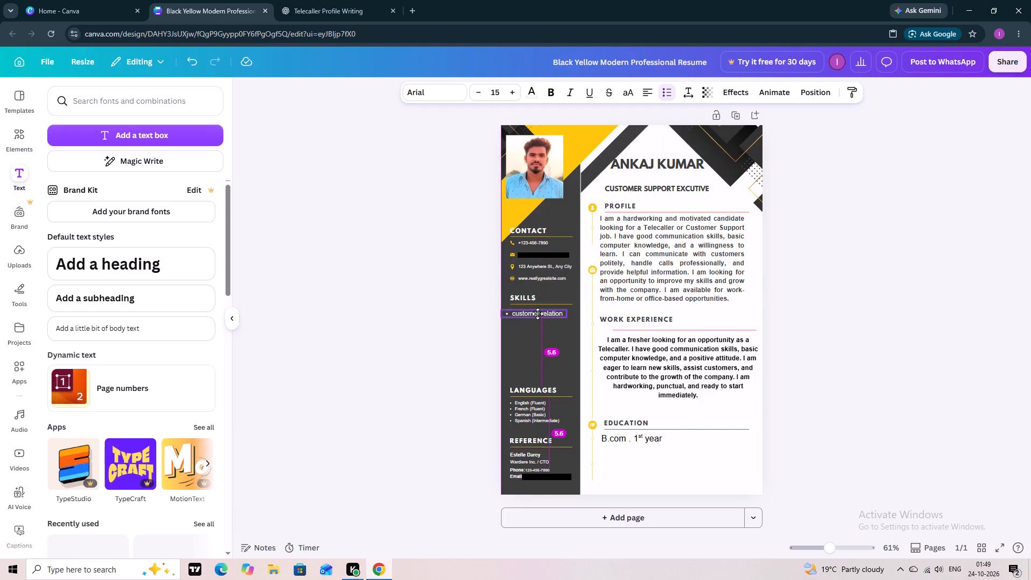
{"action": "left_click_drag", "start_coordinate": [538, 314], "coordinate": [539, 310]}
{"action": "left_click", "coordinate": [441, 326]}
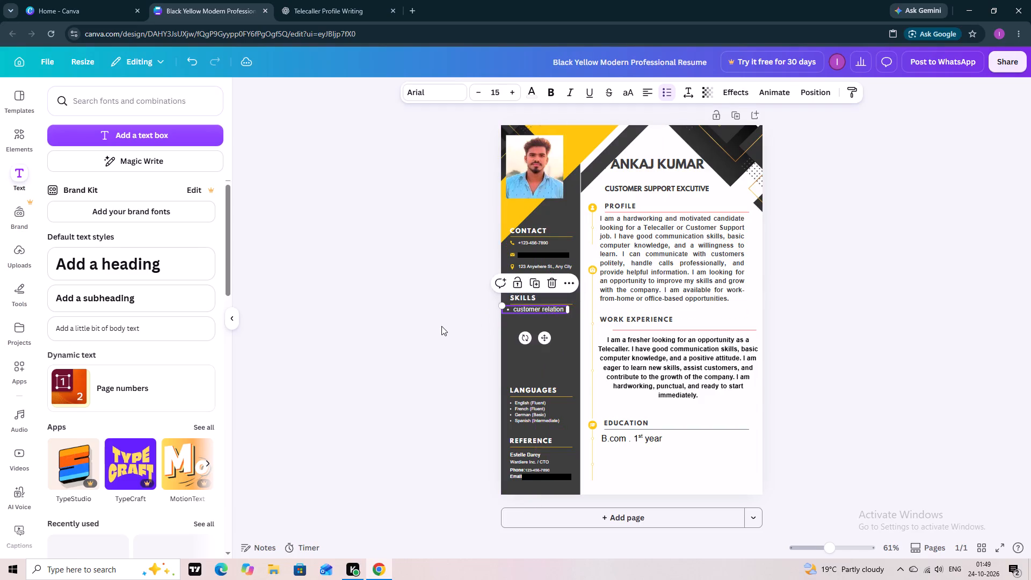
Add a new text box and place it in the sidebar directly beneath the "customer relation" bullet.
{"action": "left_click", "coordinate": [220, 138]}
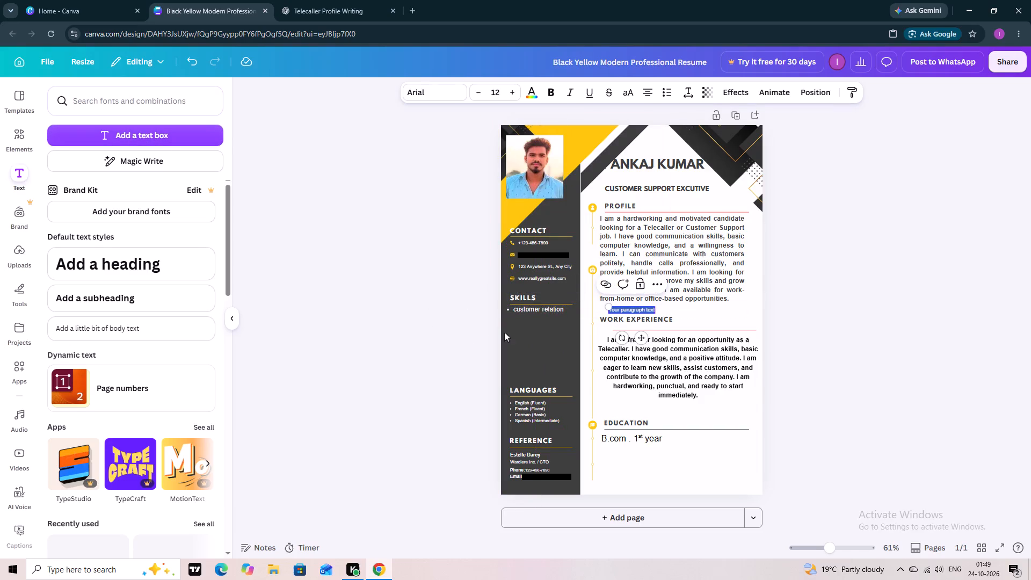
{"action": "left_click_drag", "start_coordinate": [619, 310], "coordinate": [558, 317]}
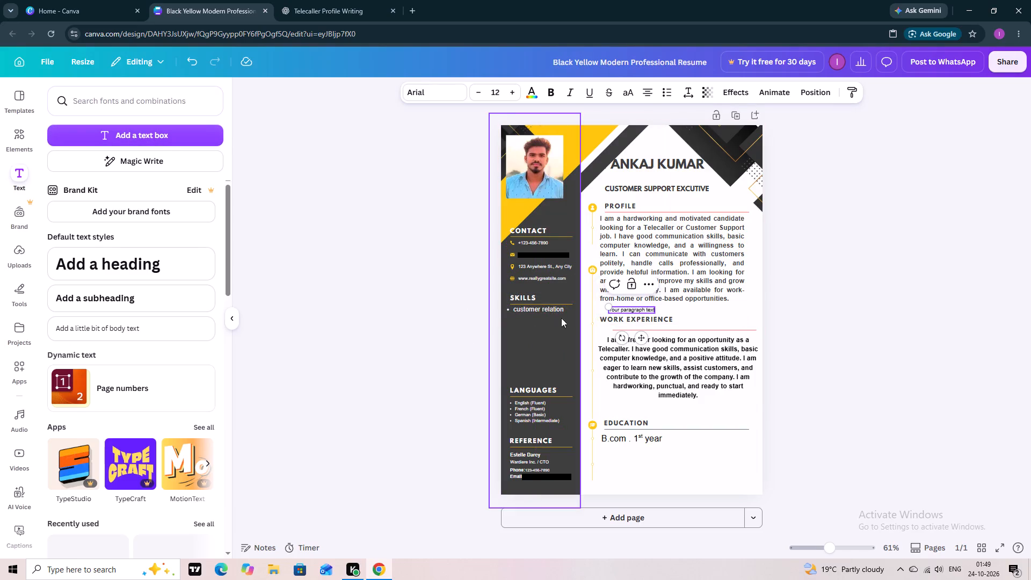
{"action": "left_click", "coordinate": [437, 323]}
{"action": "left_click_drag", "start_coordinate": [649, 311], "coordinate": [547, 322]}
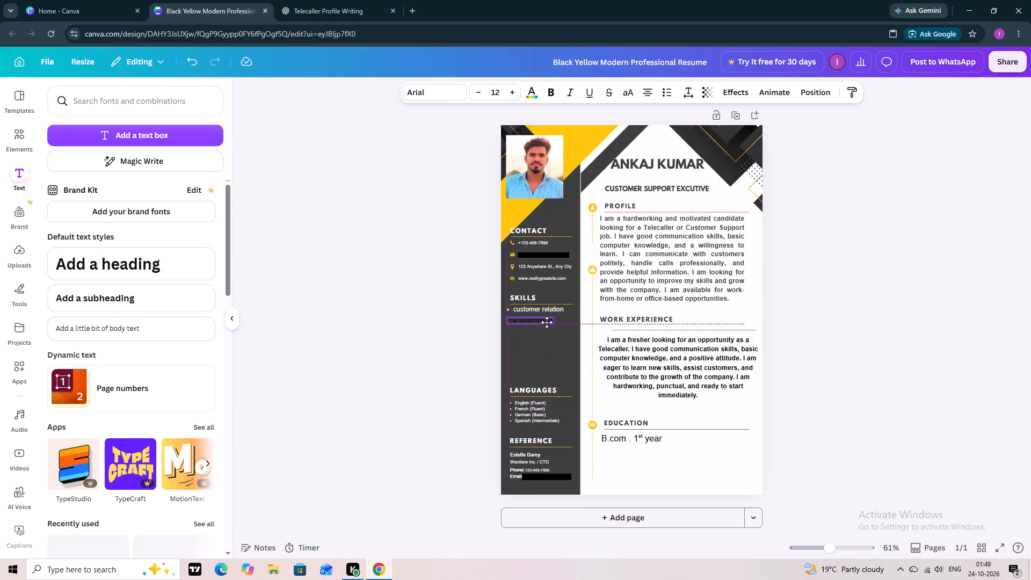
{"action": "left_click_drag", "start_coordinate": [547, 322], "coordinate": [553, 321]}
Replace the new text box's placeholder with "customer handling skill".
{"action": "left_click", "coordinate": [553, 321]}
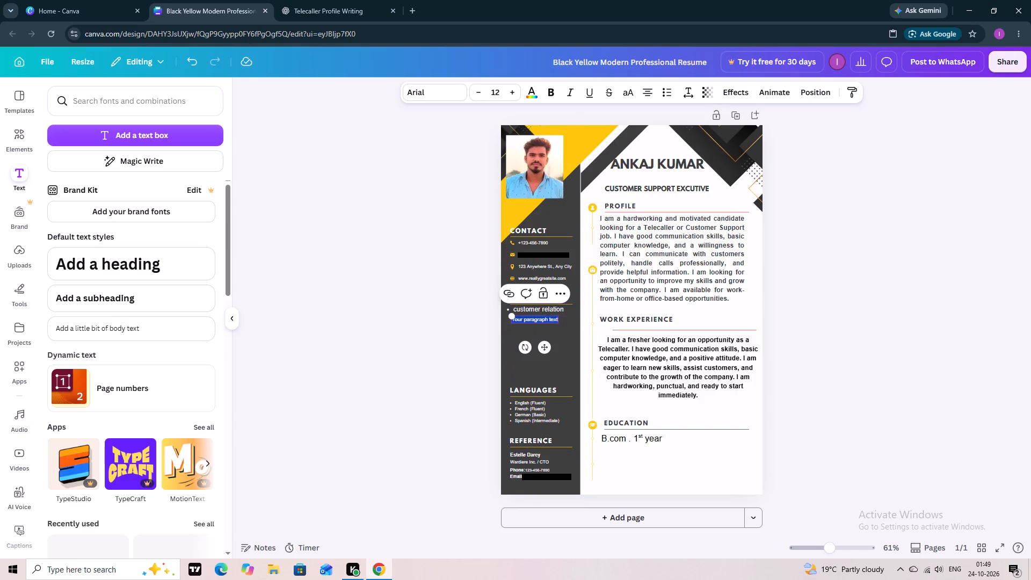
{"action": "key", "text": "BackSpace"}
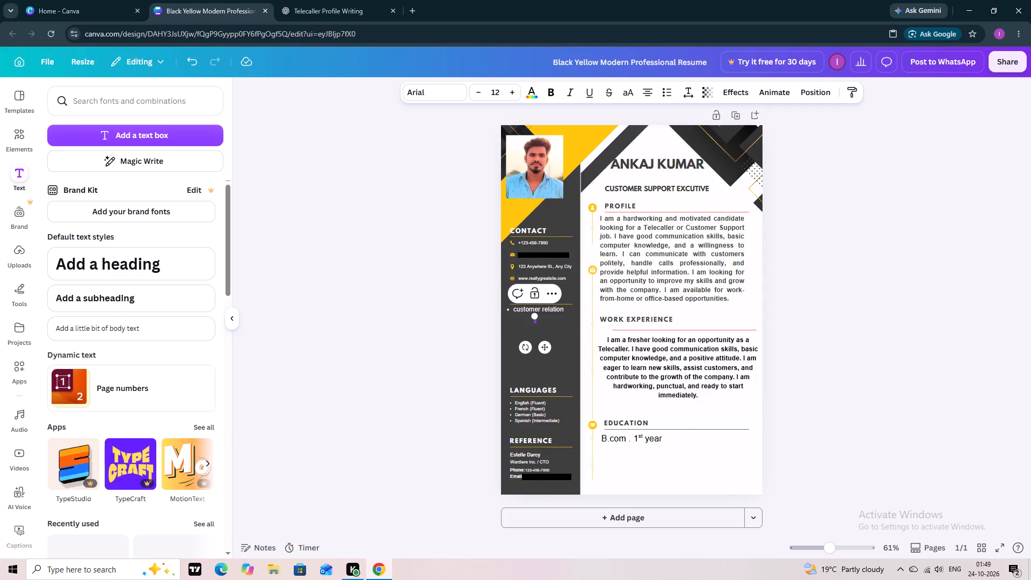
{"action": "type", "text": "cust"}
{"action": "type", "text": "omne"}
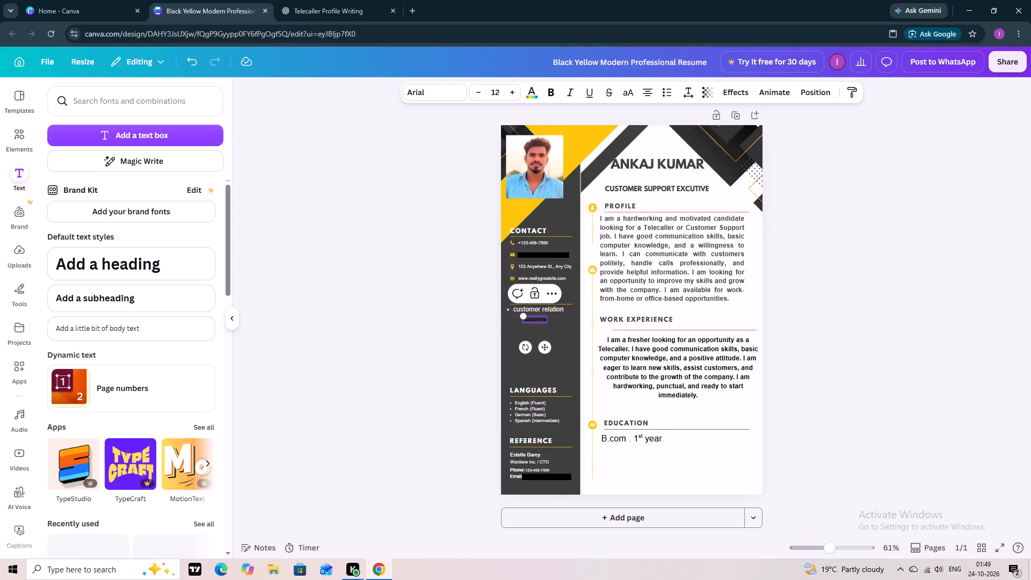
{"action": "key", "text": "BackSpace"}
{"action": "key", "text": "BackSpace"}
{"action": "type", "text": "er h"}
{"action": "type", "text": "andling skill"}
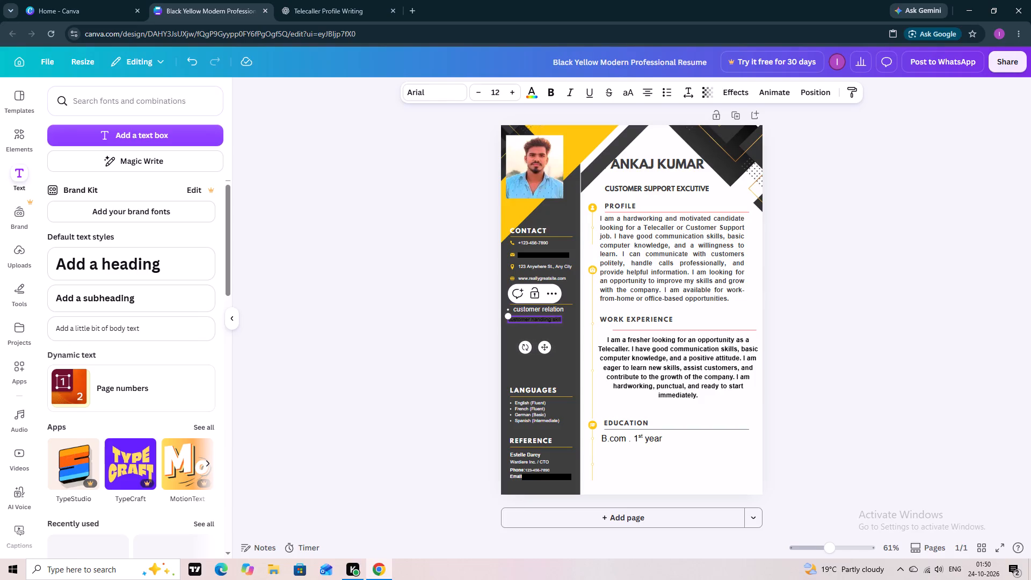
Set the "customer handling skill" text to font size 15.
{"action": "double_click", "coordinate": [511, 95]}
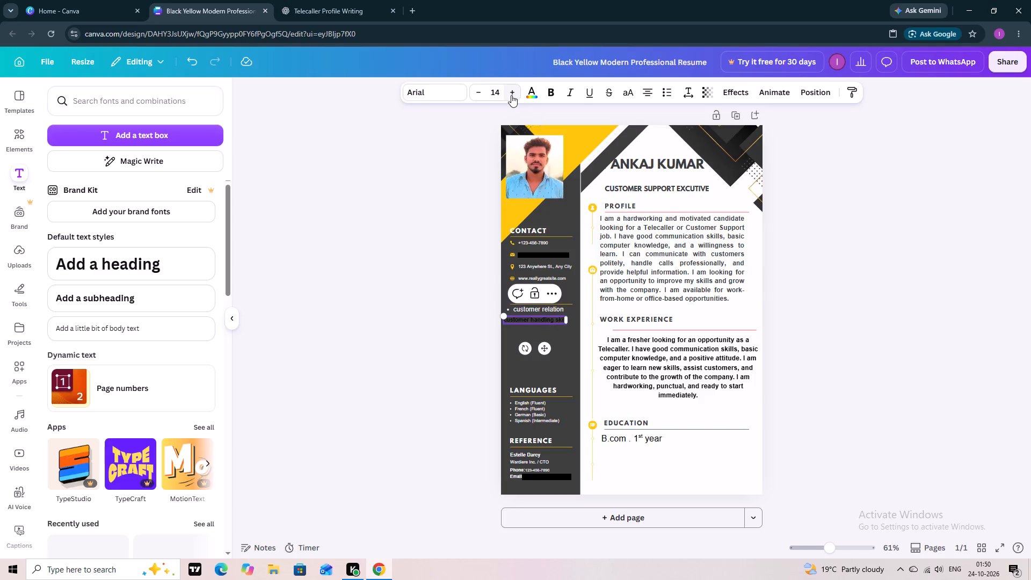
{"action": "left_click", "coordinate": [511, 95]}
{"action": "left_click", "coordinate": [511, 95]}
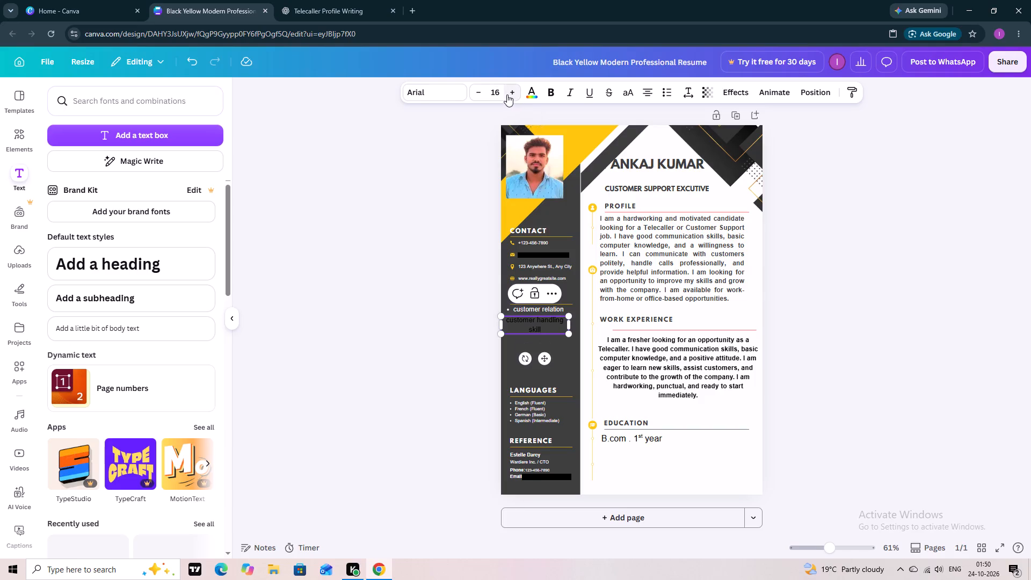
{"action": "left_click", "coordinate": [480, 97]}
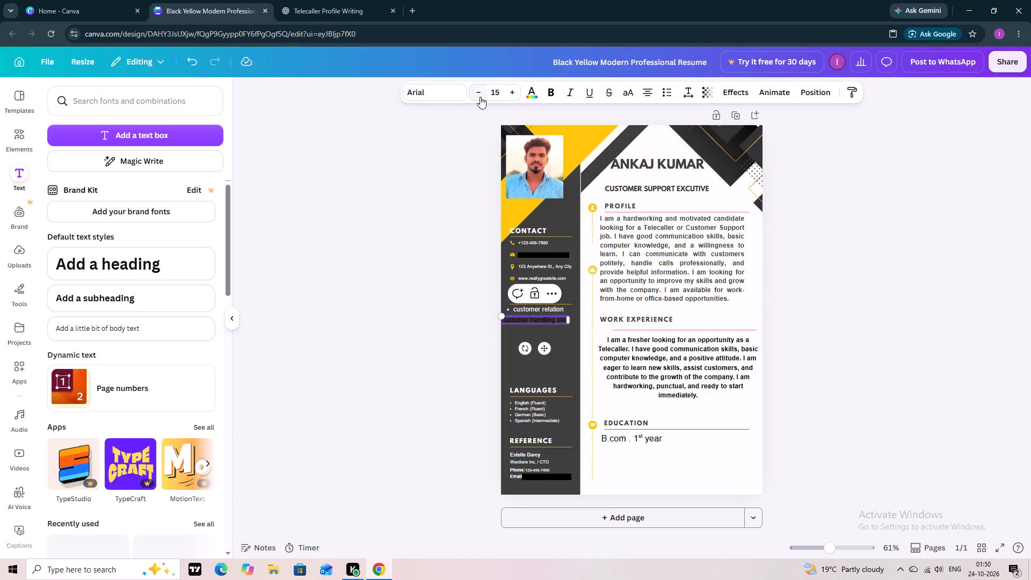
{"action": "left_click", "coordinate": [995, 416]}
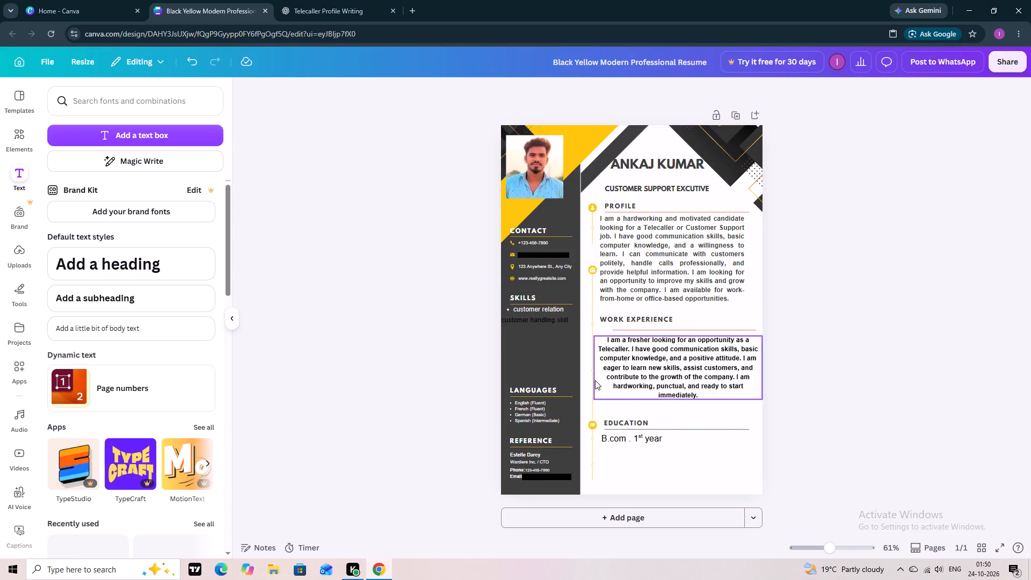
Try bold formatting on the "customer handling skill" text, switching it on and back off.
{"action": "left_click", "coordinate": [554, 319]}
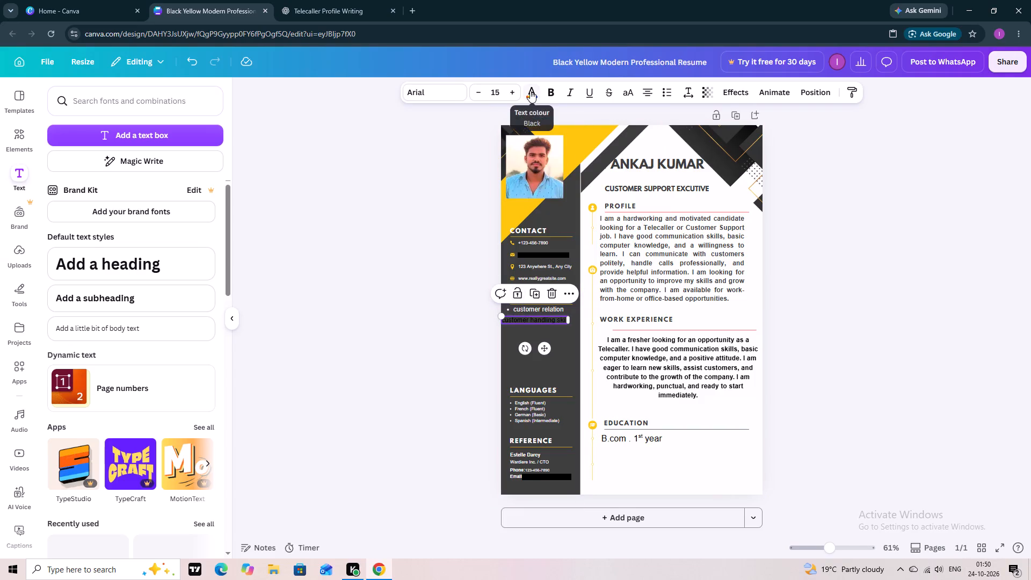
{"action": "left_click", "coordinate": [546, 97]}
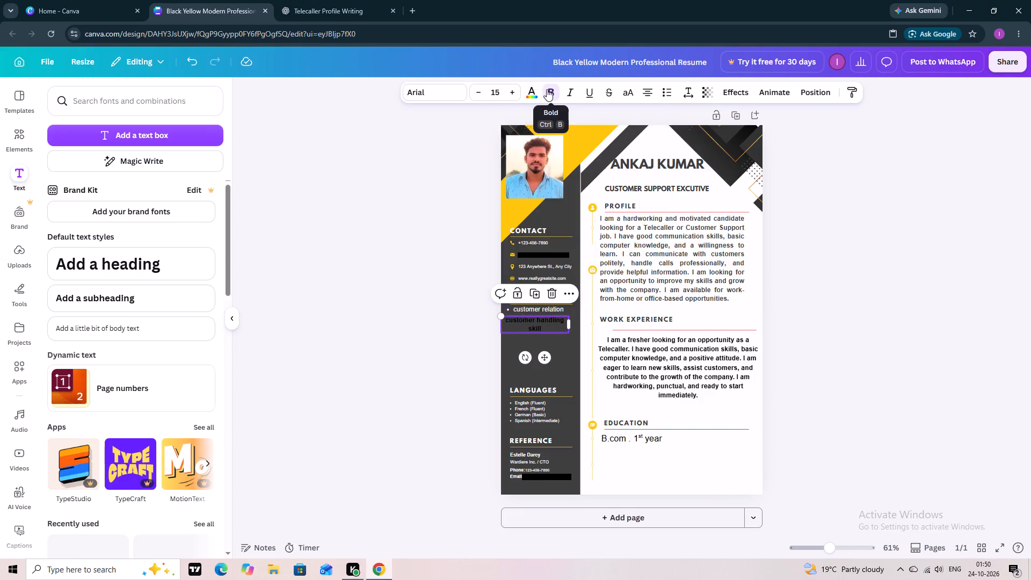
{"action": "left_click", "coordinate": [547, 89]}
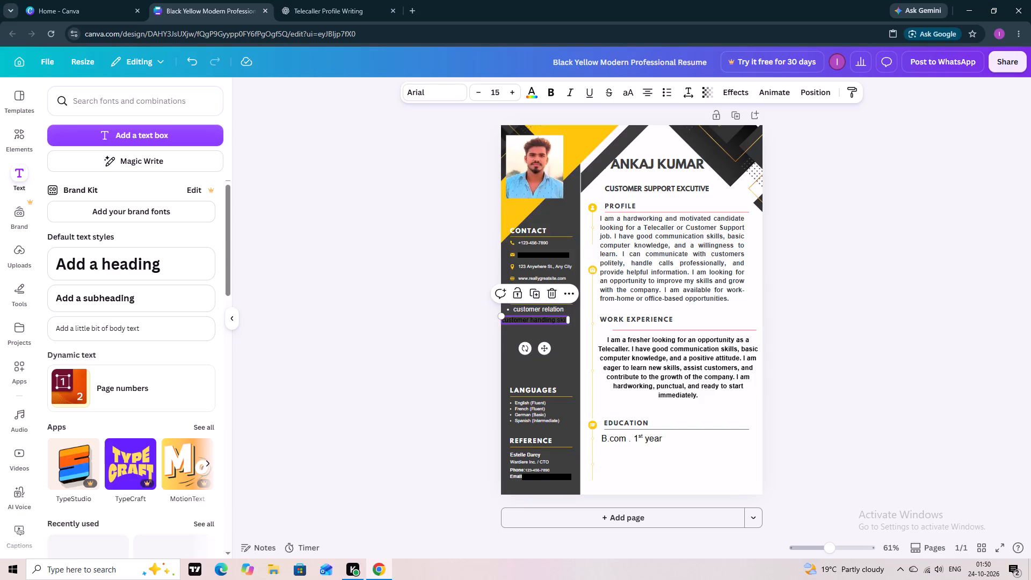
Change the "customer handling skill" text colour to white using the default solid colours.
{"action": "left_click", "coordinate": [525, 84]}
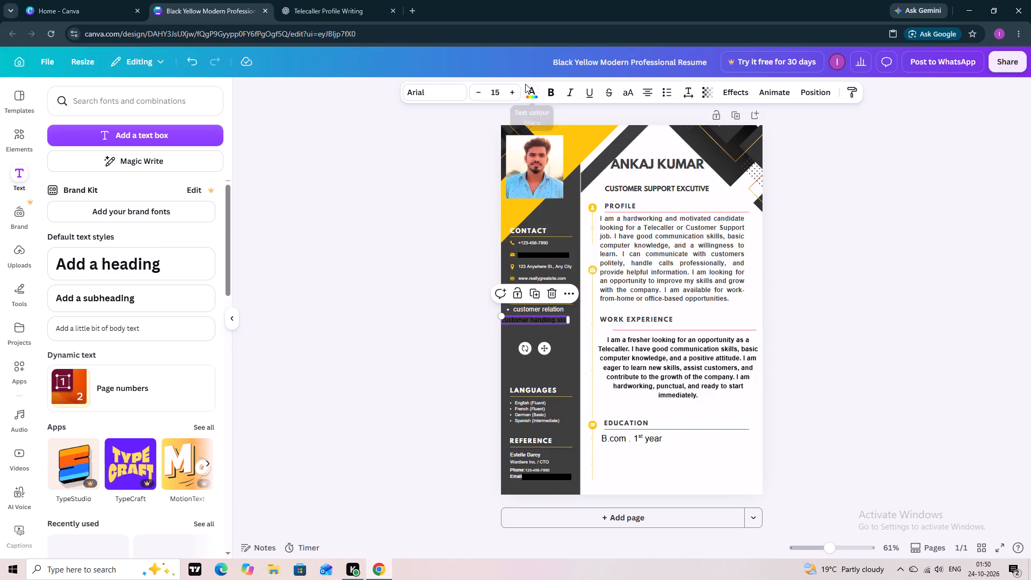
{"action": "left_click", "coordinate": [531, 91]}
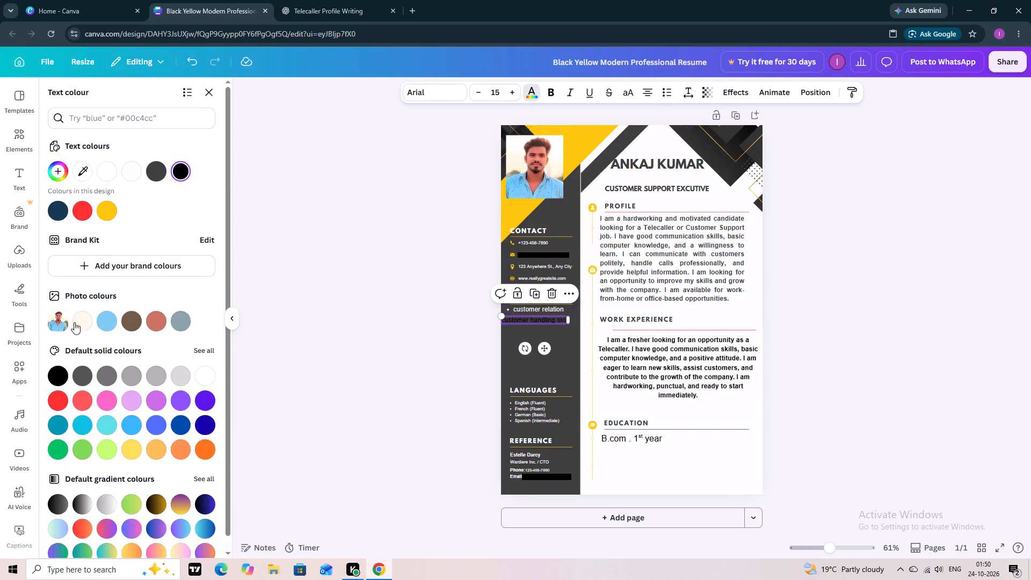
{"action": "left_click", "coordinate": [209, 373]}
{"action": "left_click", "coordinate": [322, 372]}
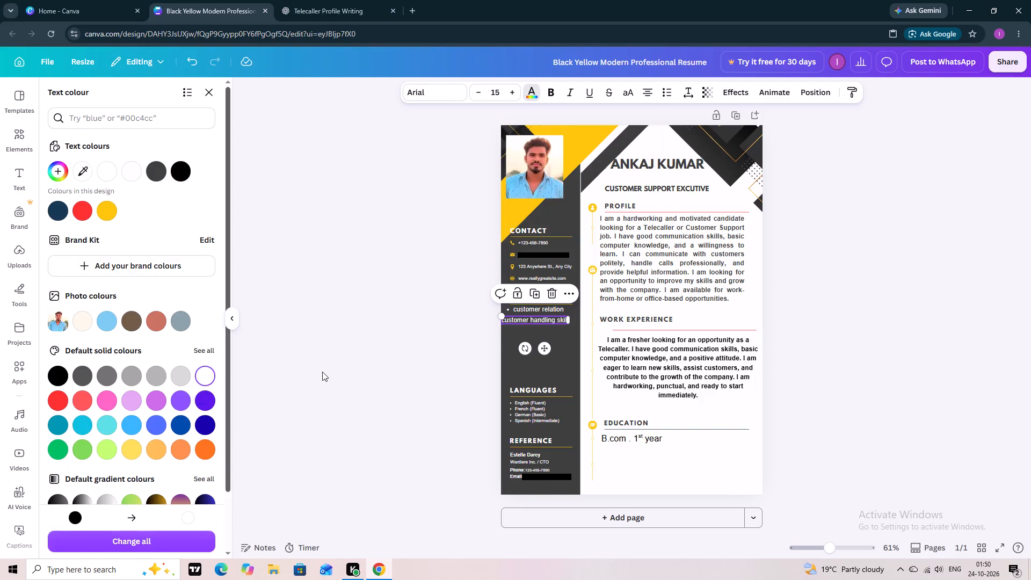
Move the "customer handling skill" text sideways so its start lines up beneath the words "customer relation".
{"action": "left_click_drag", "start_coordinate": [525, 320], "coordinate": [532, 319]}
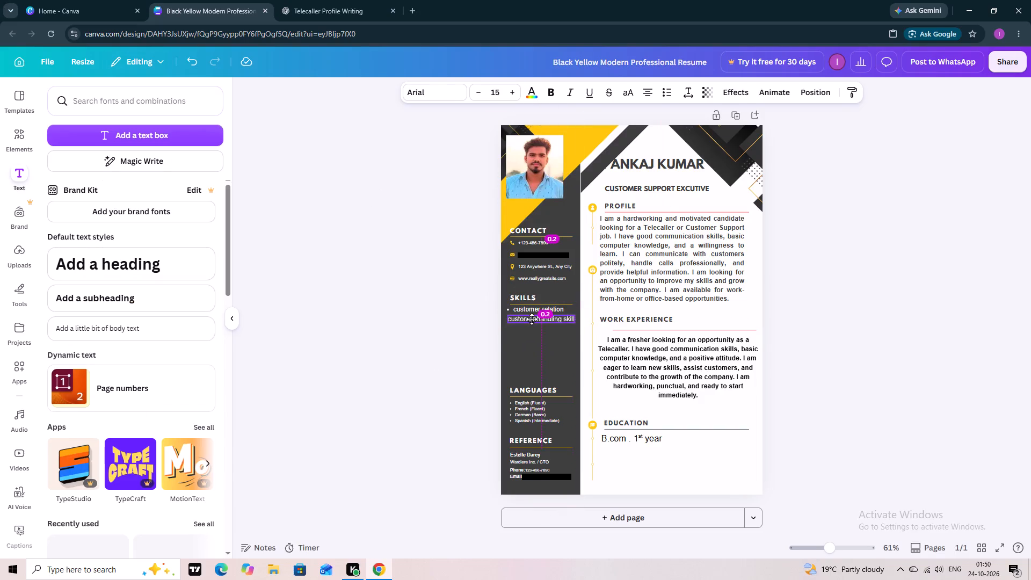
{"action": "left_click_drag", "start_coordinate": [532, 319], "coordinate": [535, 320]}
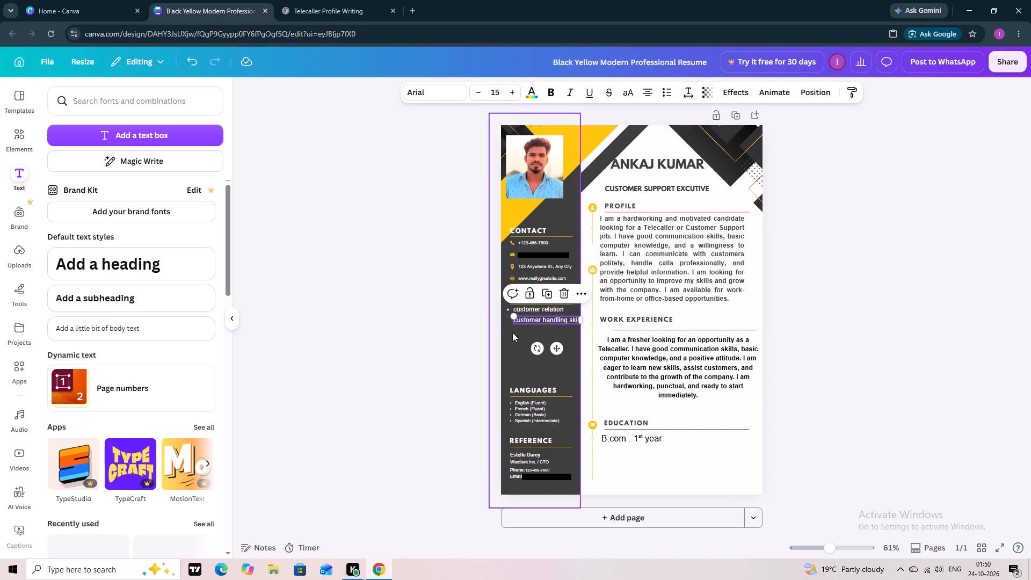
Shift the "customer handling skill" text sideways so it fits inside the dark sidebar, starting in line with the SKILLS heading.
{"action": "left_click", "coordinate": [470, 356]}
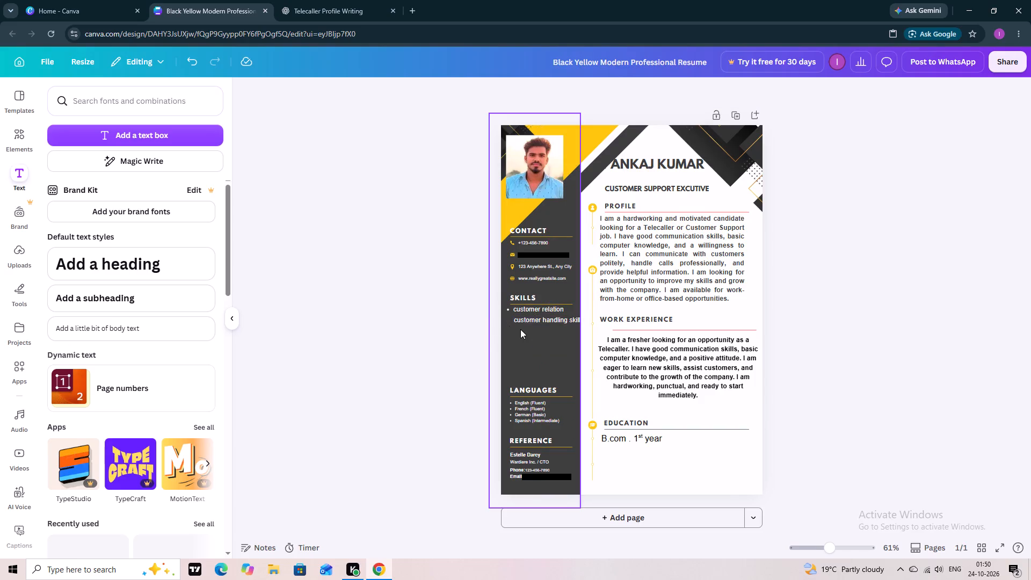
{"action": "left_click", "coordinate": [528, 321]}
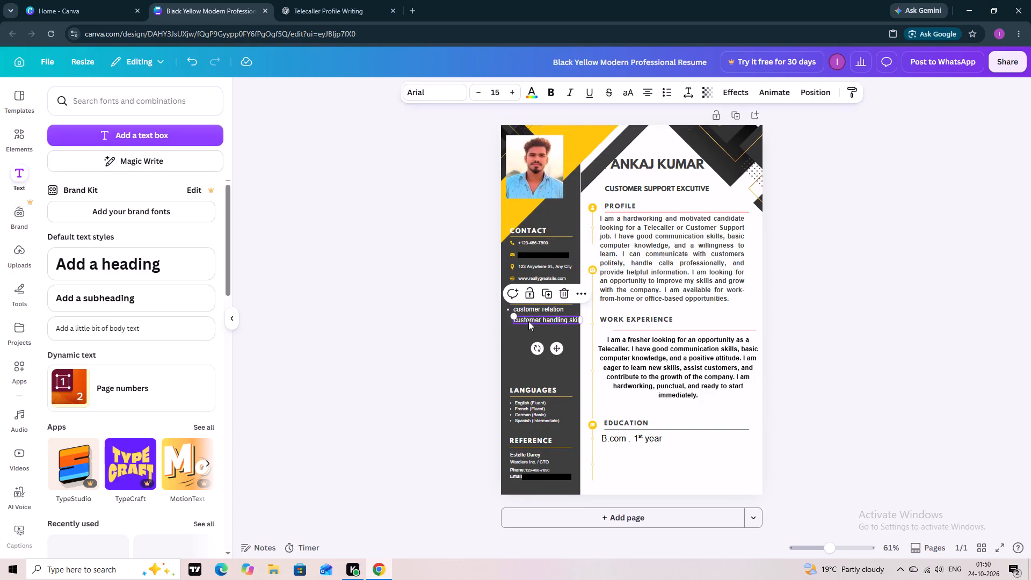
{"action": "left_click", "coordinate": [525, 321]}
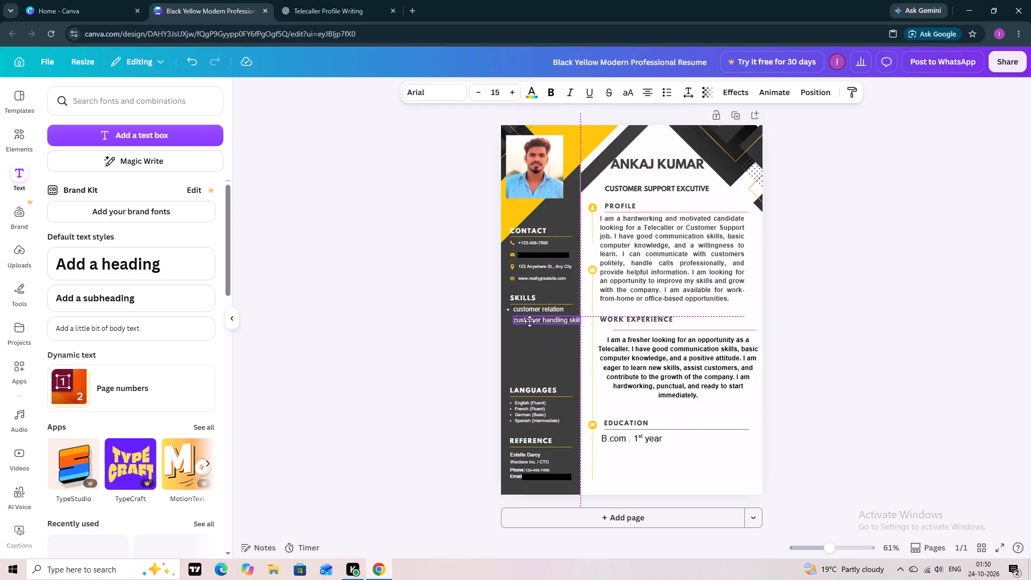
{"action": "left_click", "coordinate": [459, 346]}
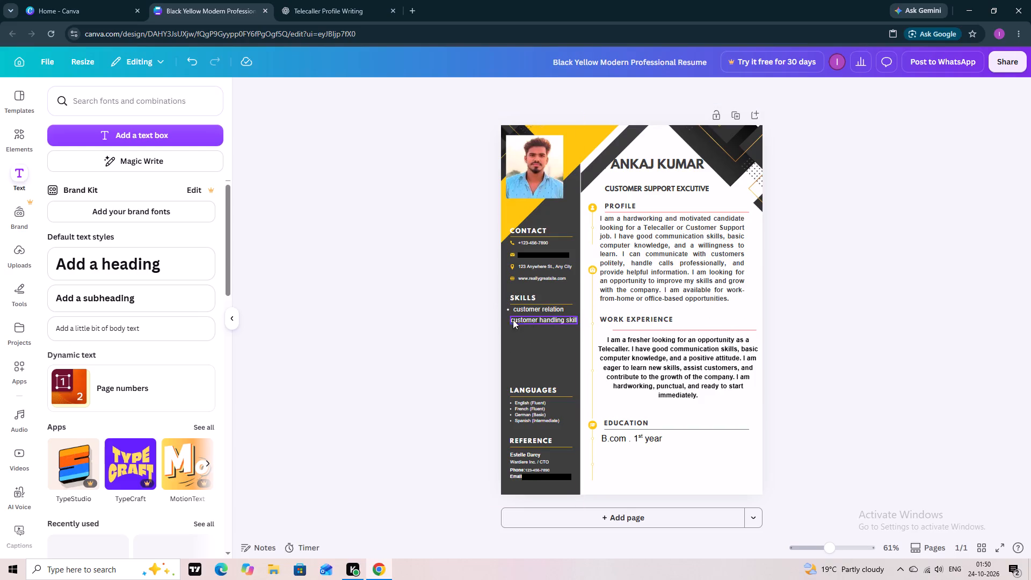
Add a text box below "customer handling skill" in the Skills section and replace its placeholder with "problem solving".
{"action": "left_click", "coordinate": [144, 136]}
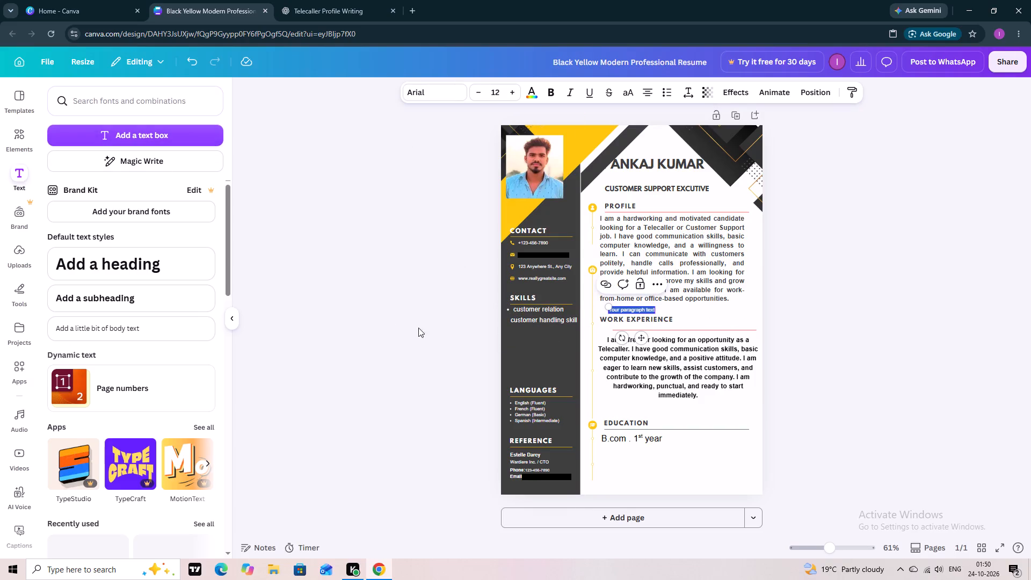
{"action": "left_click", "coordinate": [352, 325]}
{"action": "left_click_drag", "start_coordinate": [650, 309], "coordinate": [601, 318]}
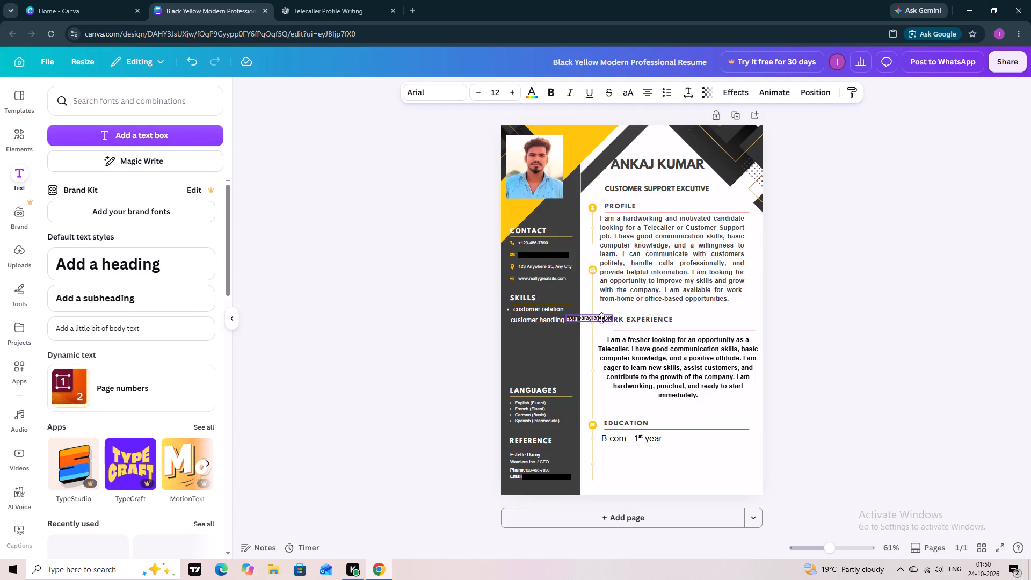
{"action": "left_click_drag", "start_coordinate": [601, 318], "coordinate": [552, 336]}
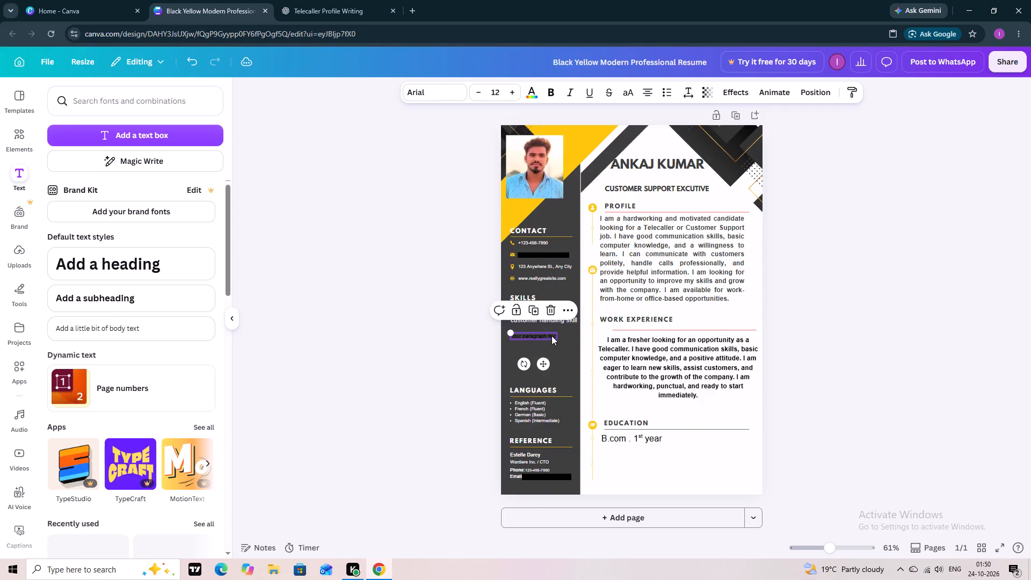
{"action": "left_click", "coordinate": [535, 332]}
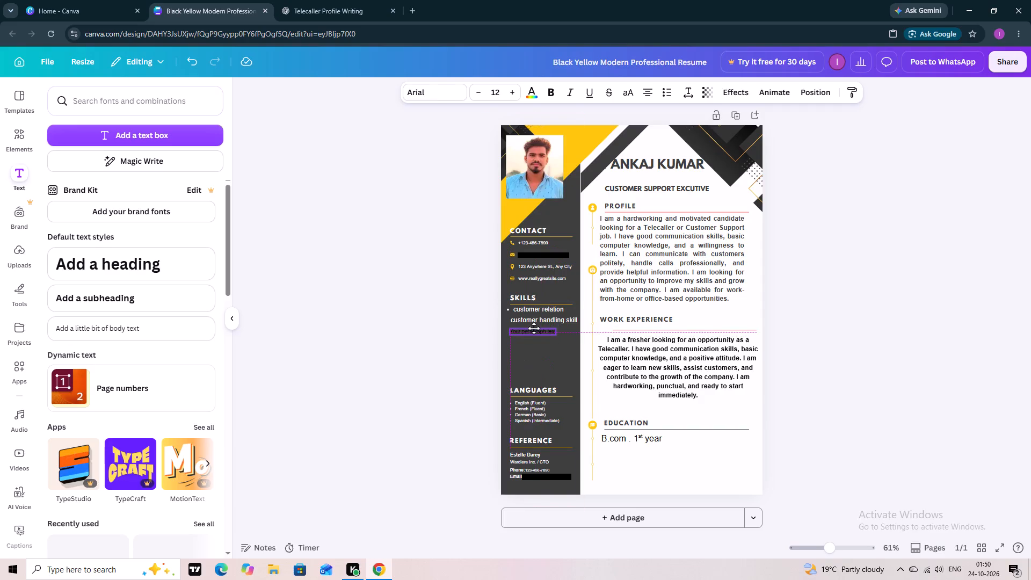
{"action": "left_click", "coordinate": [527, 332]}
{"action": "key", "text": "BackSpace"}
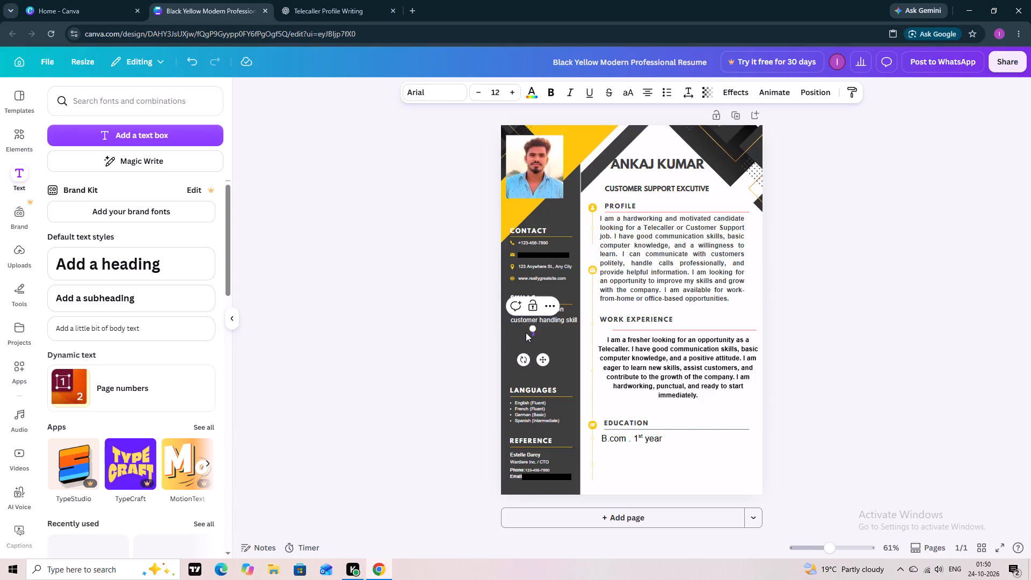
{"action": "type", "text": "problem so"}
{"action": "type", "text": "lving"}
Set the "problem solving" text to font size 15.
{"action": "left_click", "coordinate": [517, 86]}
{"action": "double_click", "coordinate": [517, 86]}
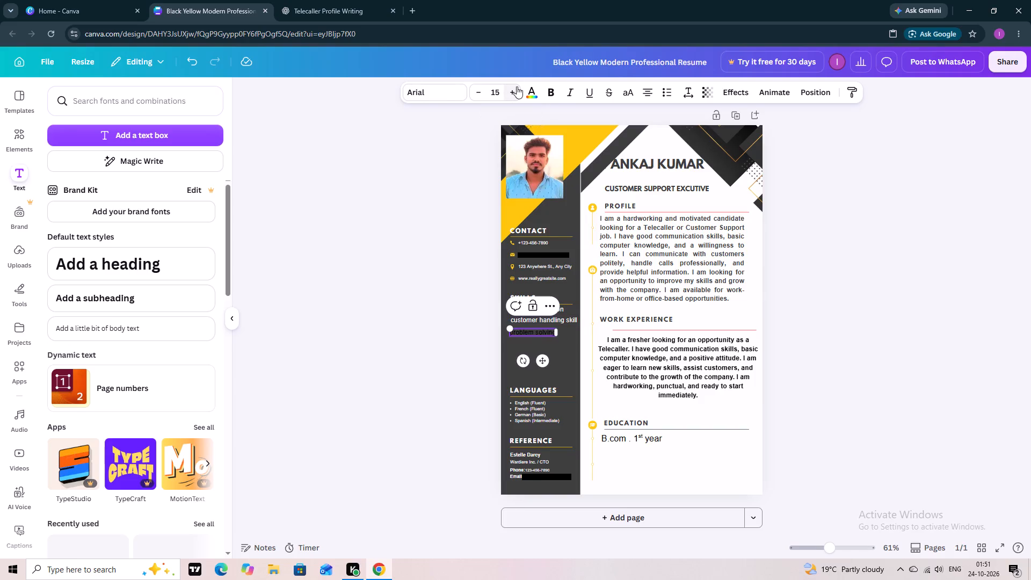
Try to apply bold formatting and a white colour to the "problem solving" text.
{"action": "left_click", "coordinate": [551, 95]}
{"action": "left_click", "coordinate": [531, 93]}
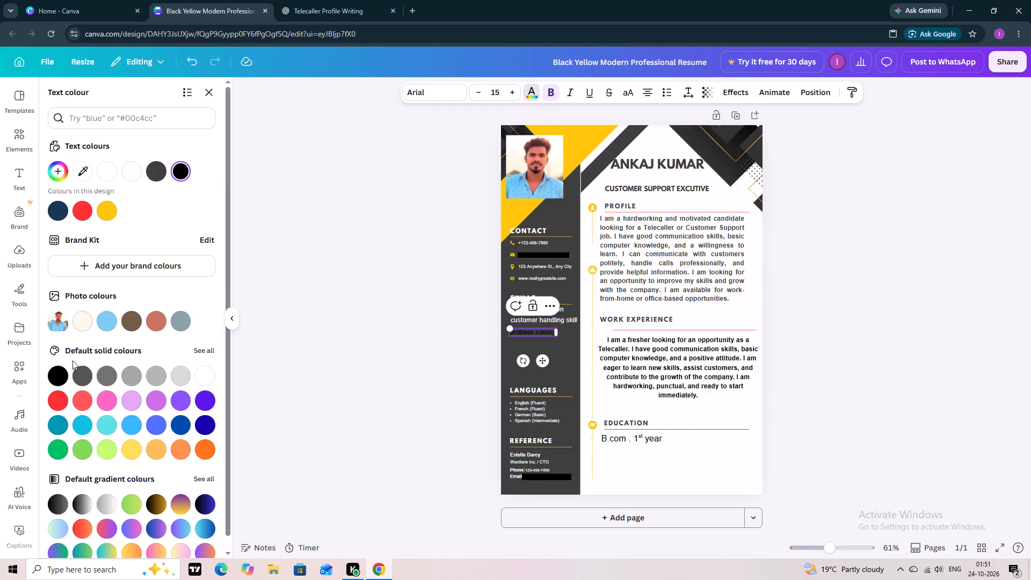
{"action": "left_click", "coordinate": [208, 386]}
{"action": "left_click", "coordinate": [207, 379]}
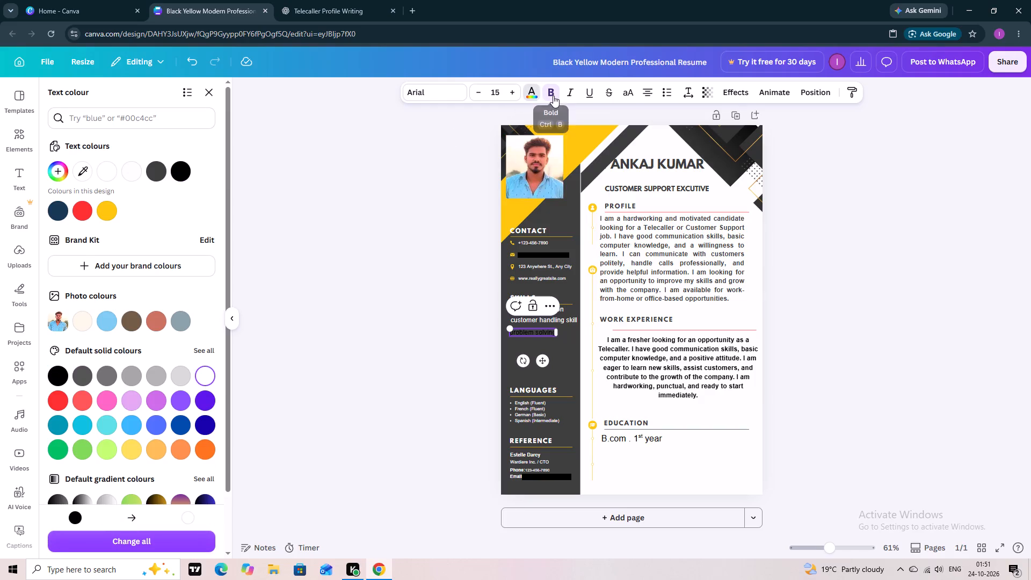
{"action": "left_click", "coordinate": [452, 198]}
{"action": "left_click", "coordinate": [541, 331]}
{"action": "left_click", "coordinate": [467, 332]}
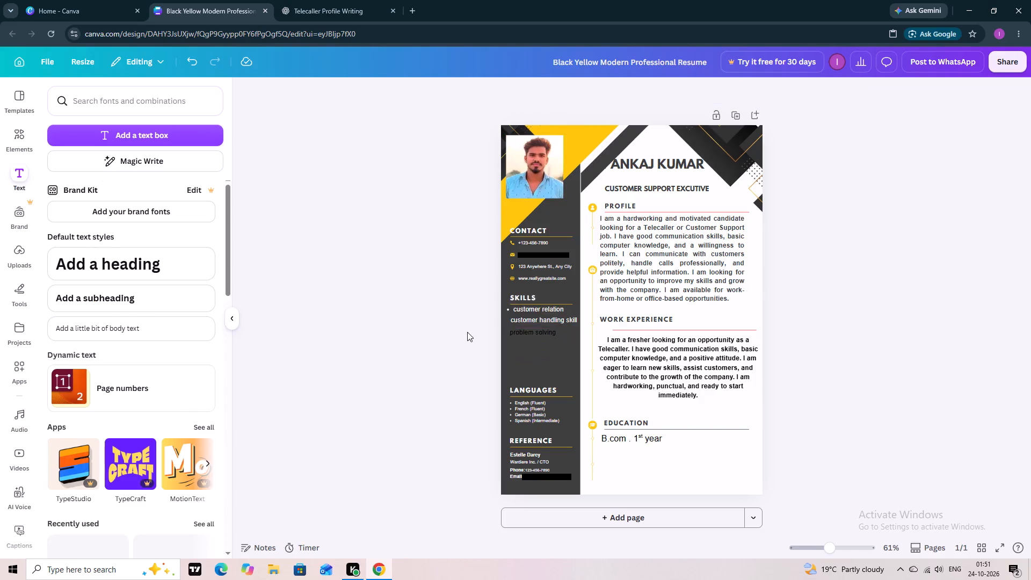
Change the whole "problem solving" text box's colour to white using the default solid colours.
{"action": "left_click", "coordinate": [539, 331]}
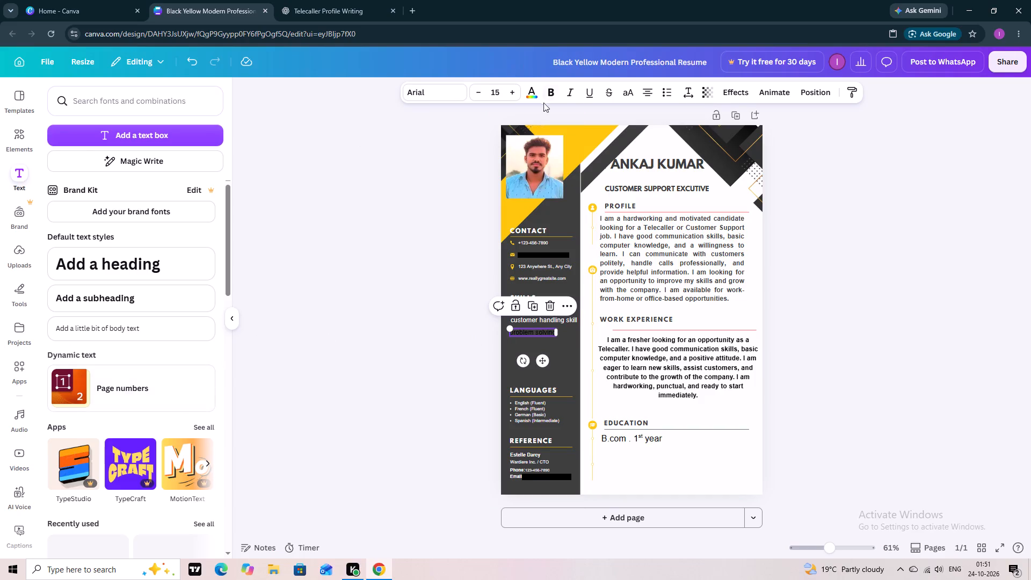
{"action": "left_click", "coordinate": [534, 93]}
{"action": "left_click", "coordinate": [215, 375]}
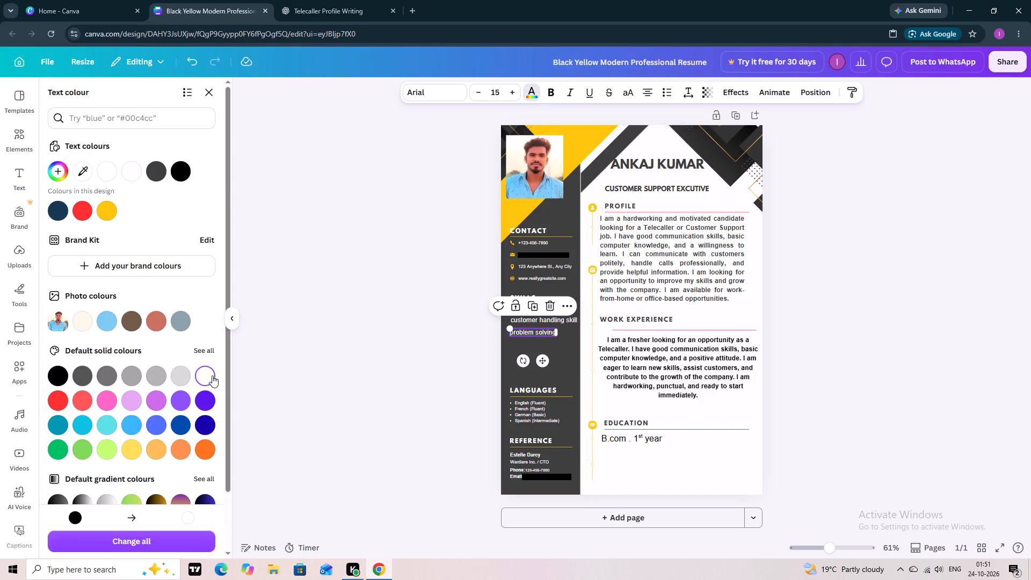
{"action": "left_click", "coordinate": [313, 334]}
{"action": "left_click", "coordinate": [442, 348]}
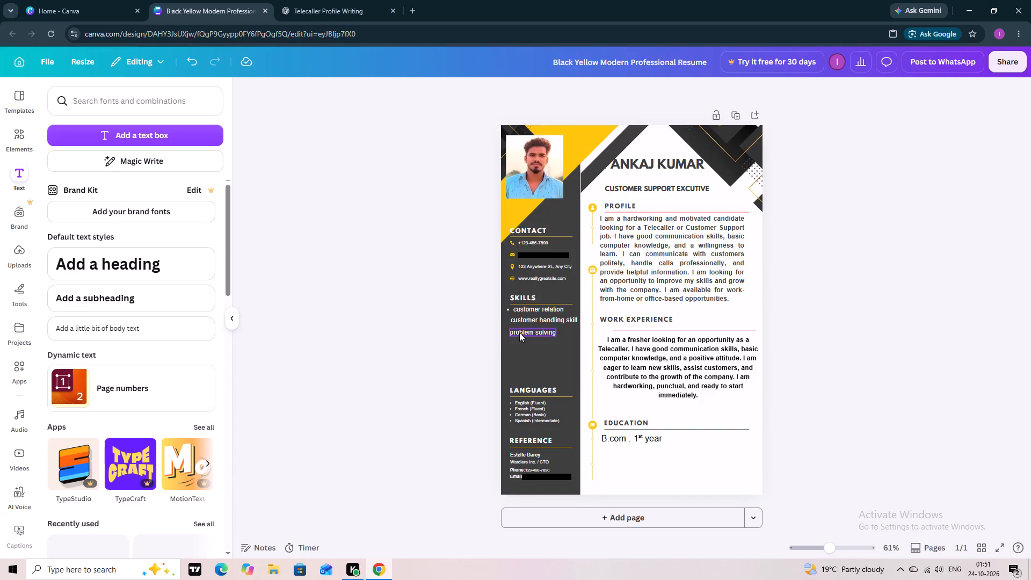
Nudge the "problem solving" text slightly so it lines up better beneath "customer handling skill".
{"action": "left_click", "coordinate": [519, 332]}
{"action": "left_click", "coordinate": [453, 344]}
Add a text box below "problem solving" in the Skills section and replace its placeholder with "time managment".
{"action": "left_click", "coordinate": [189, 142]}
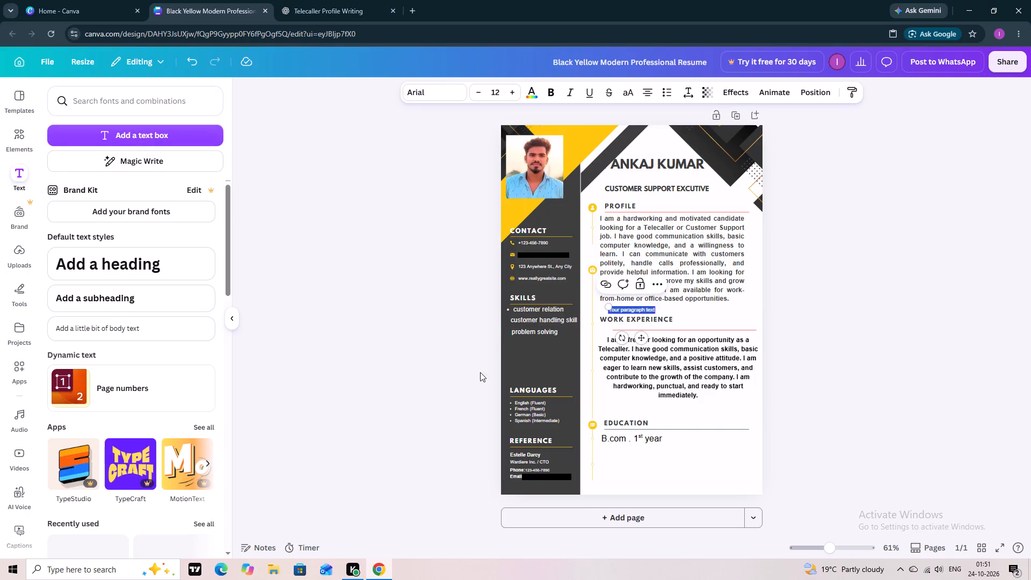
{"action": "left_click", "coordinate": [375, 383]}
{"action": "left_click_drag", "start_coordinate": [649, 311], "coordinate": [595, 346]}
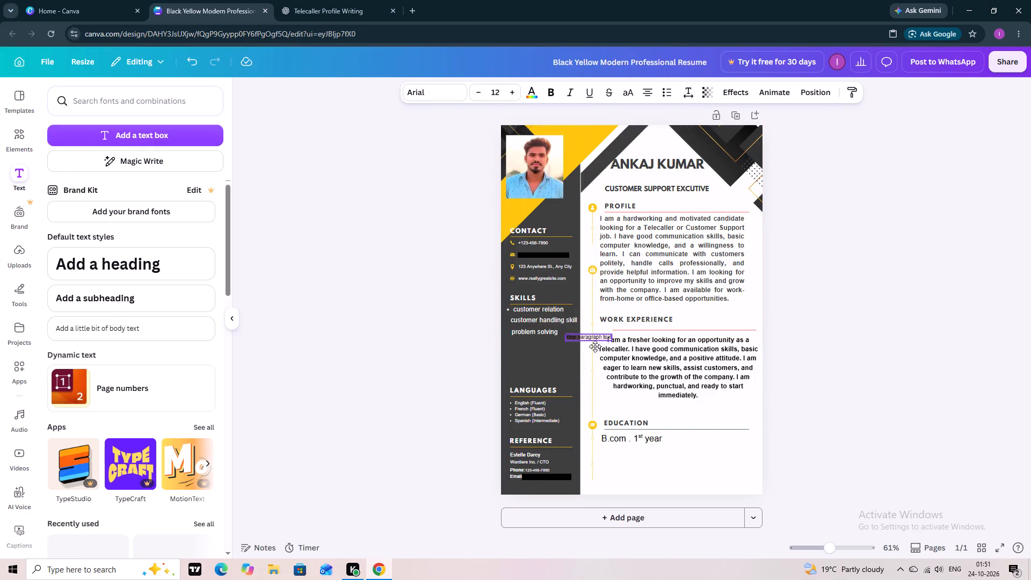
{"action": "left_click_drag", "start_coordinate": [595, 346], "coordinate": [554, 345]}
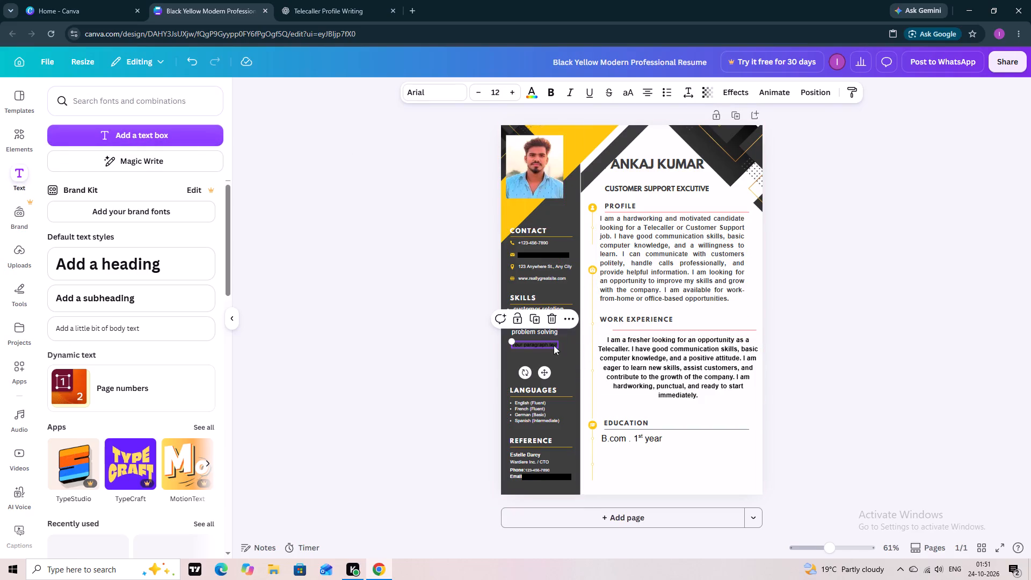
{"action": "left_click", "coordinate": [541, 347]}
{"action": "key", "text": "BackSpace"}
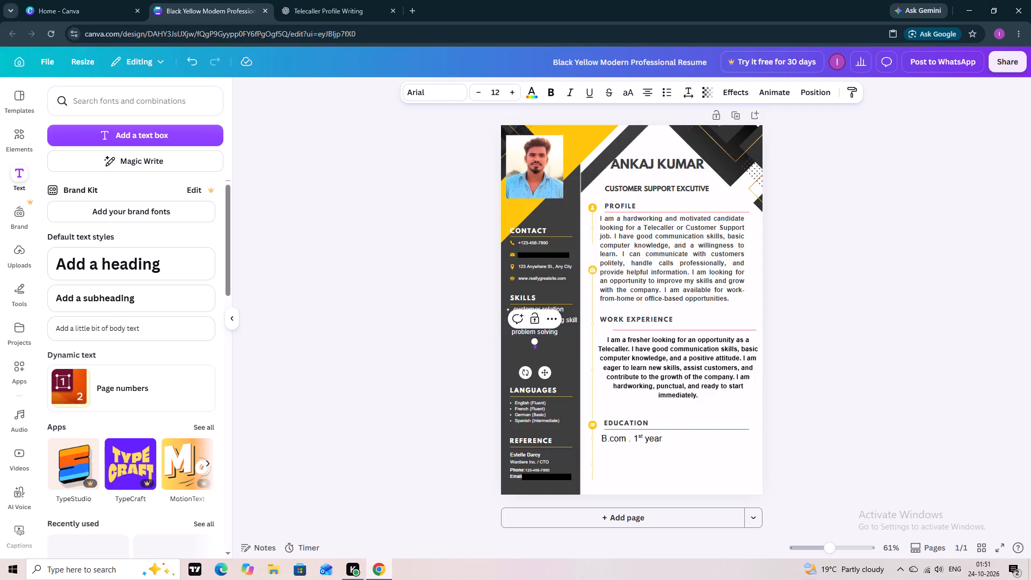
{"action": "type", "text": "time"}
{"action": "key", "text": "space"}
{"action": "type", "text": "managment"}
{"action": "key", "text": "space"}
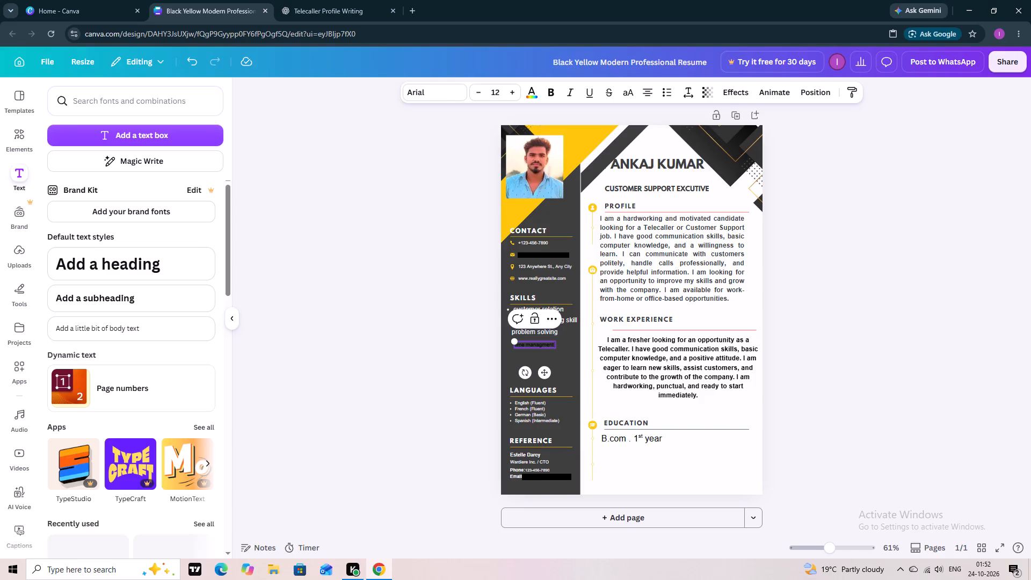
Set the "time managment" text to font size 15.
{"action": "left_click", "coordinate": [505, 99]}
{"action": "double_click", "coordinate": [505, 99]}
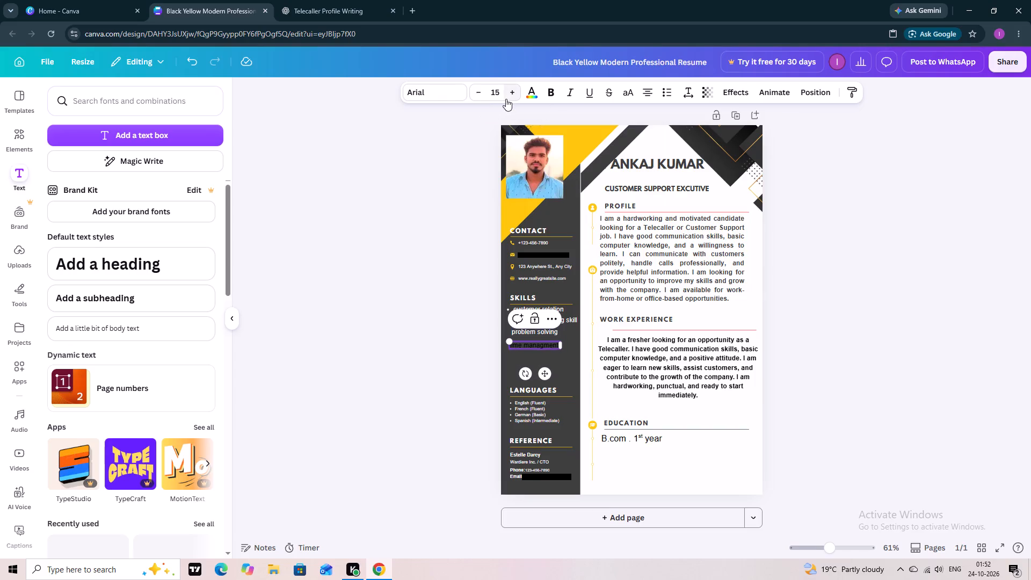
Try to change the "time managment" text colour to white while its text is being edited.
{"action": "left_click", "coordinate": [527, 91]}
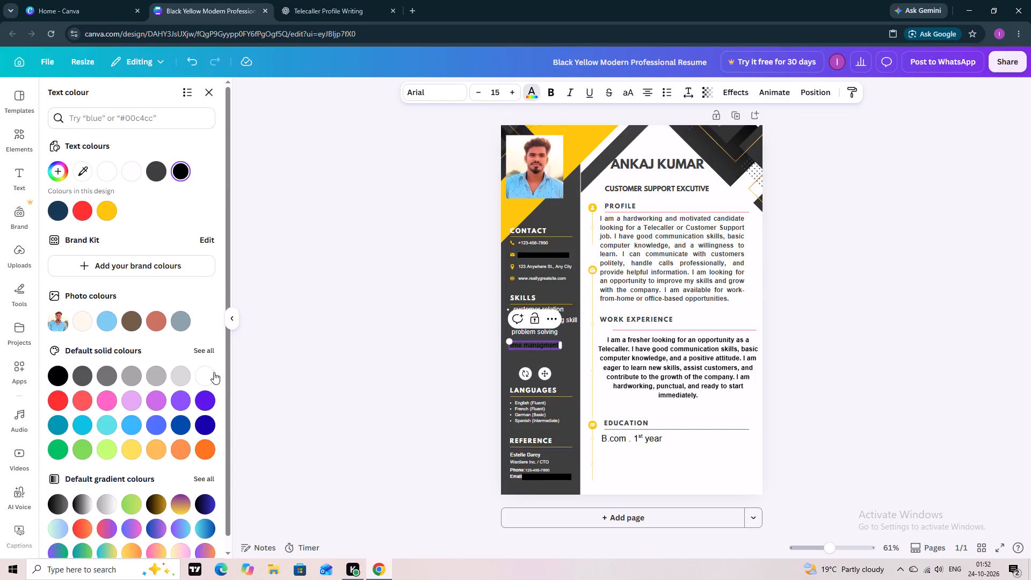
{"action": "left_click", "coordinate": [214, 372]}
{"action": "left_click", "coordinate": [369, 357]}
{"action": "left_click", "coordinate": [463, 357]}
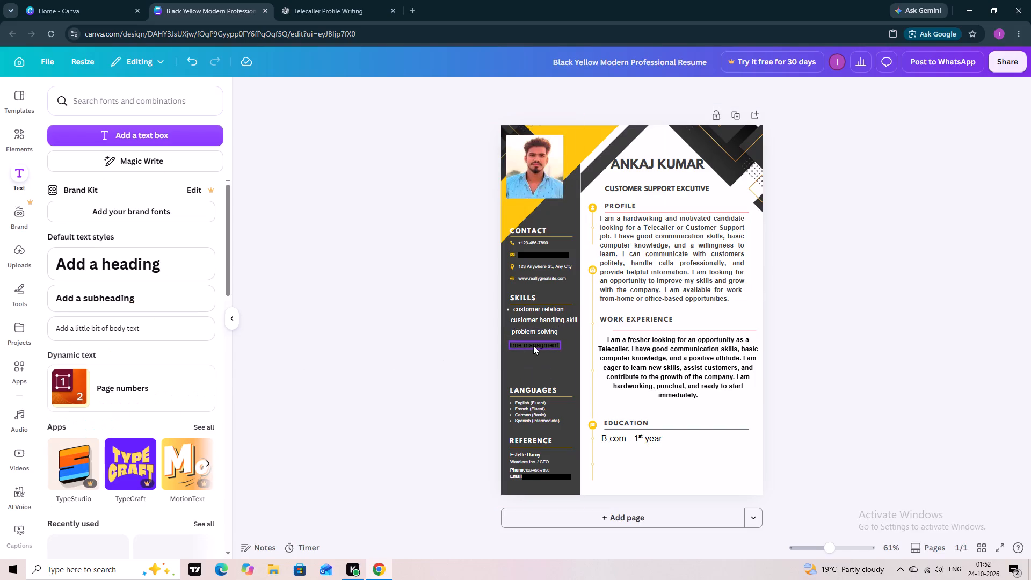
Change the whole "time managment" text box's colour to white using the default solid colours.
{"action": "left_click", "coordinate": [533, 345]}
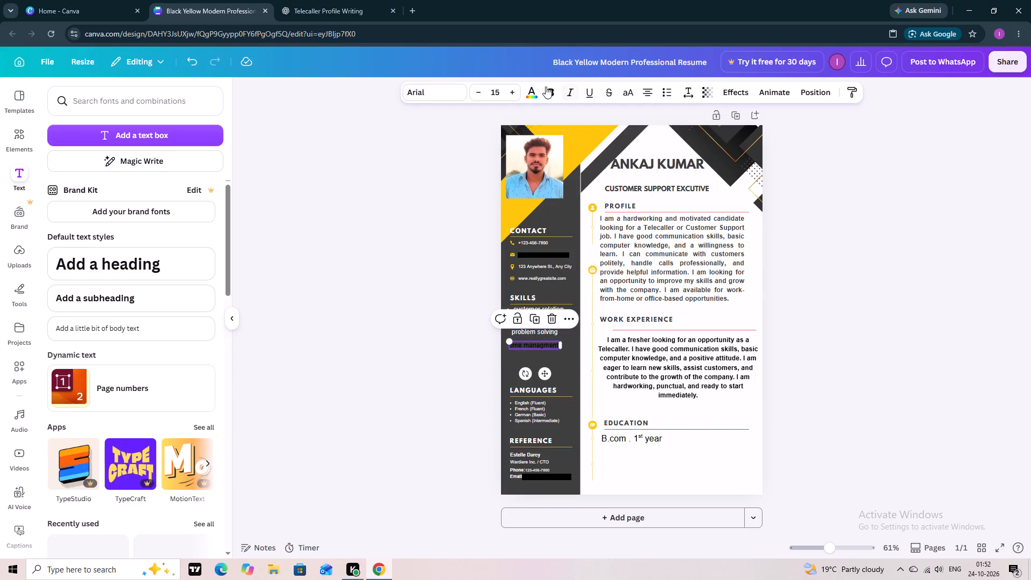
{"action": "left_click", "coordinate": [535, 93]}
{"action": "left_click", "coordinate": [201, 371]}
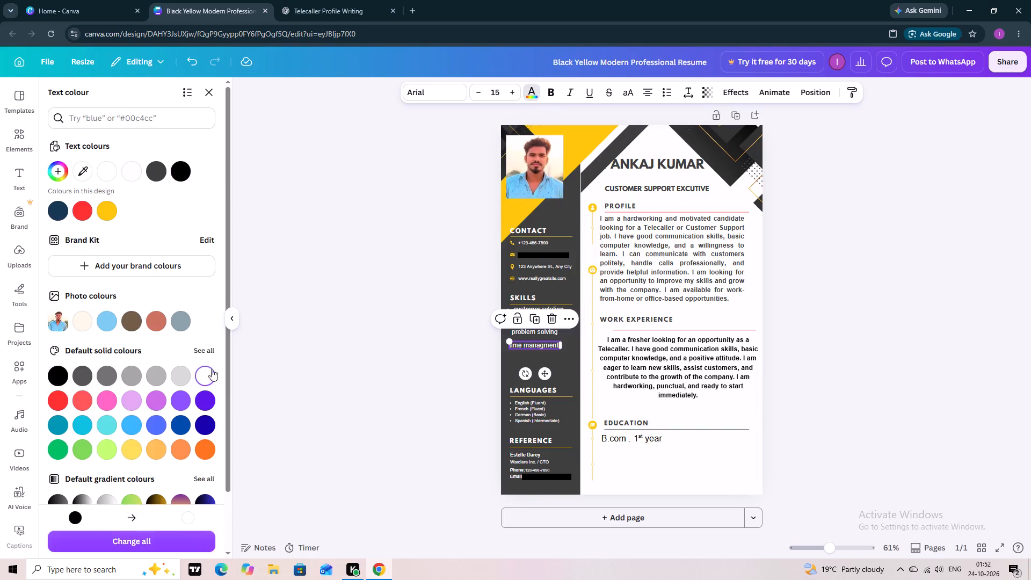
{"action": "left_click", "coordinate": [337, 348]}
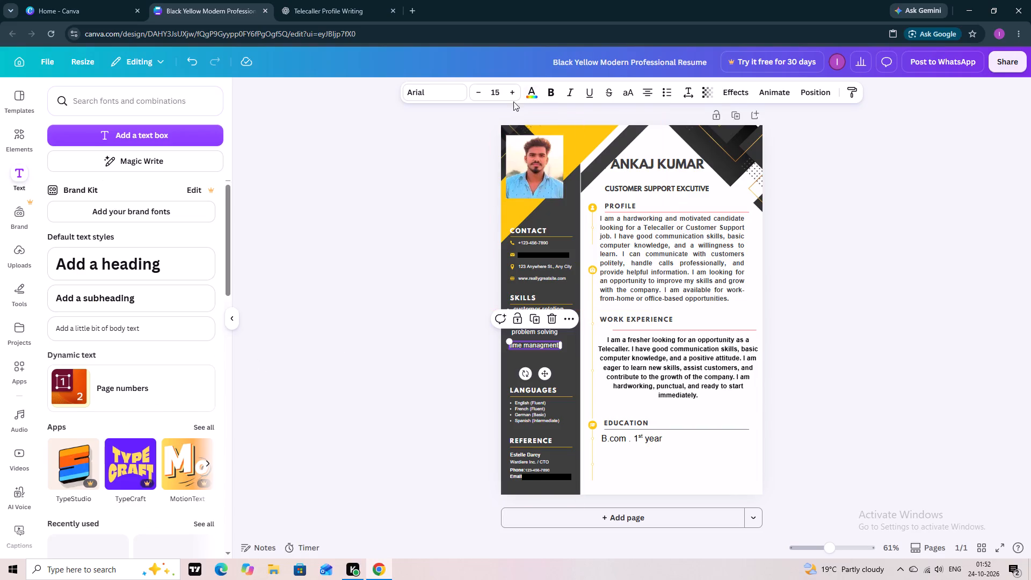
{"action": "left_click", "coordinate": [425, 354]}
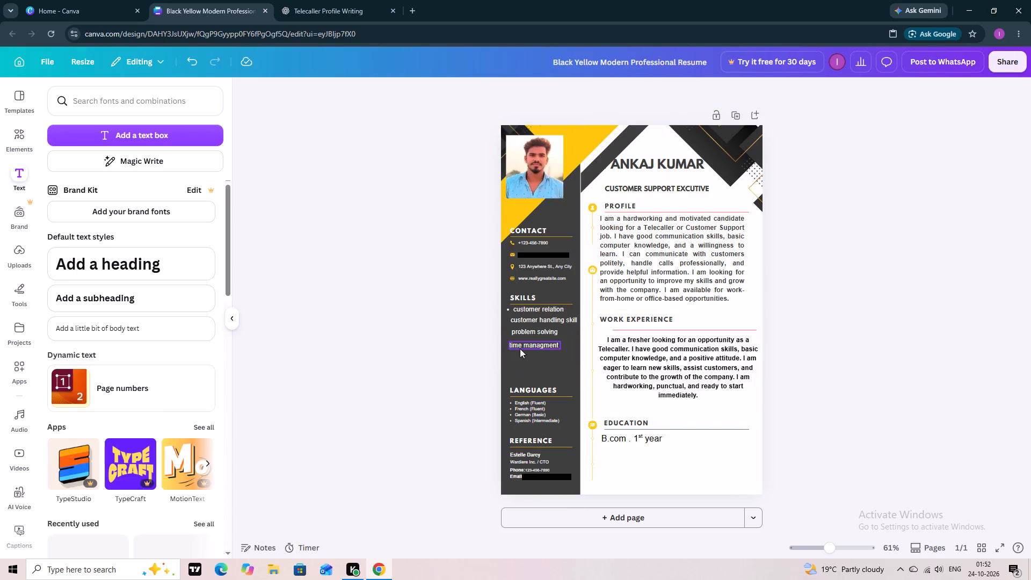
Move the "time managment" text slightly closer to "problem solving" so their starts line up.
{"action": "left_click", "coordinate": [520, 349]}
{"action": "left_click", "coordinate": [517, 344]}
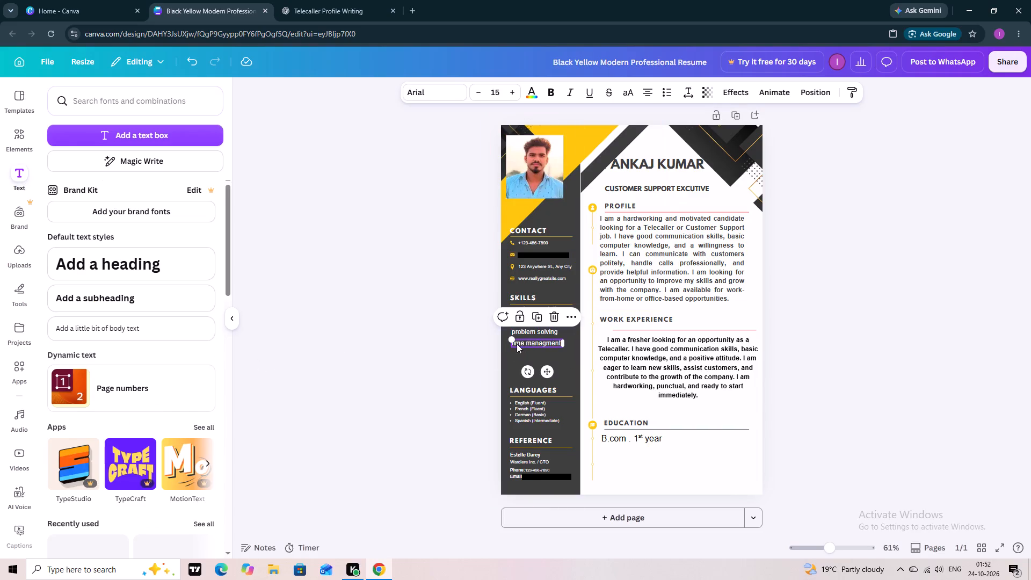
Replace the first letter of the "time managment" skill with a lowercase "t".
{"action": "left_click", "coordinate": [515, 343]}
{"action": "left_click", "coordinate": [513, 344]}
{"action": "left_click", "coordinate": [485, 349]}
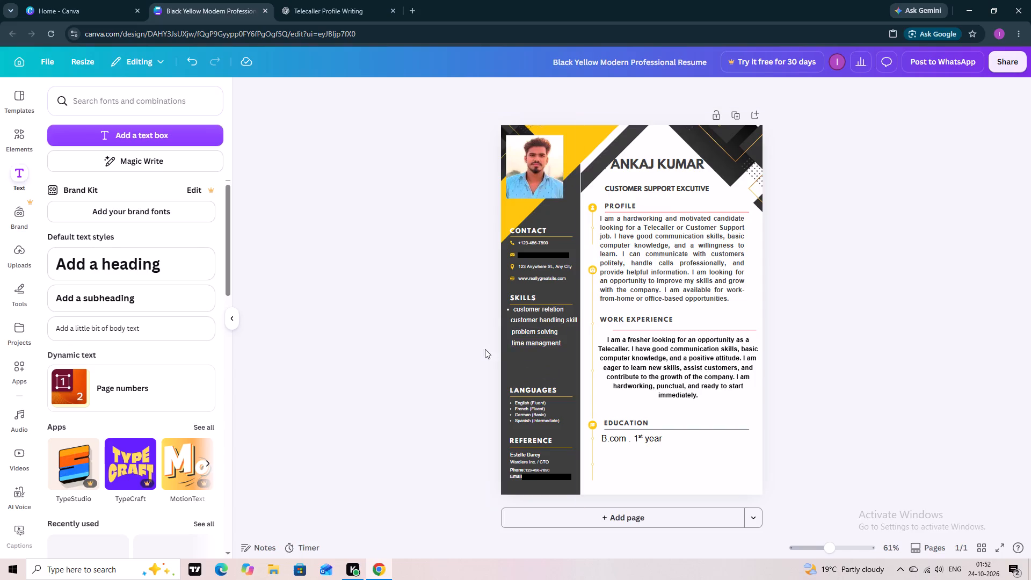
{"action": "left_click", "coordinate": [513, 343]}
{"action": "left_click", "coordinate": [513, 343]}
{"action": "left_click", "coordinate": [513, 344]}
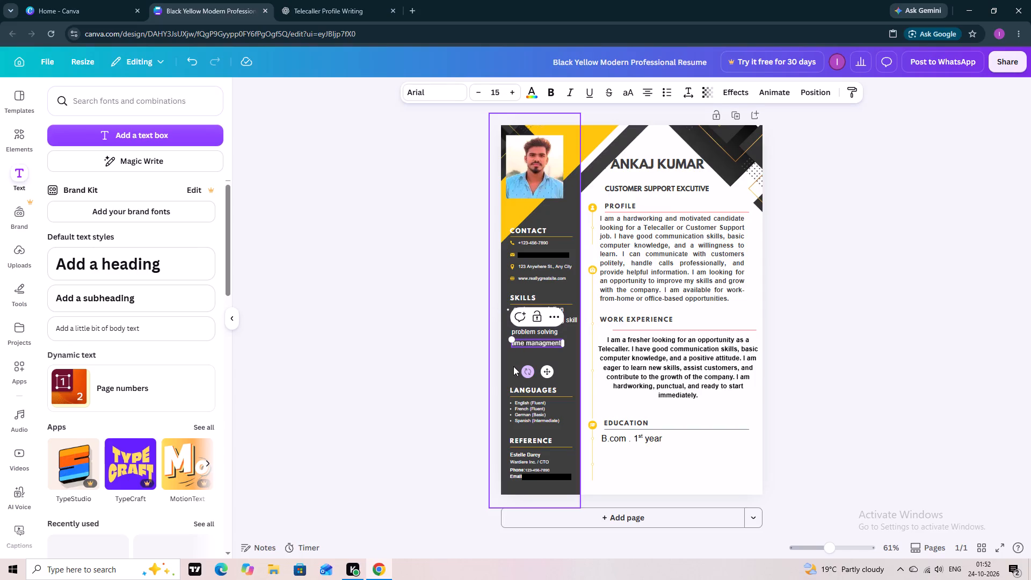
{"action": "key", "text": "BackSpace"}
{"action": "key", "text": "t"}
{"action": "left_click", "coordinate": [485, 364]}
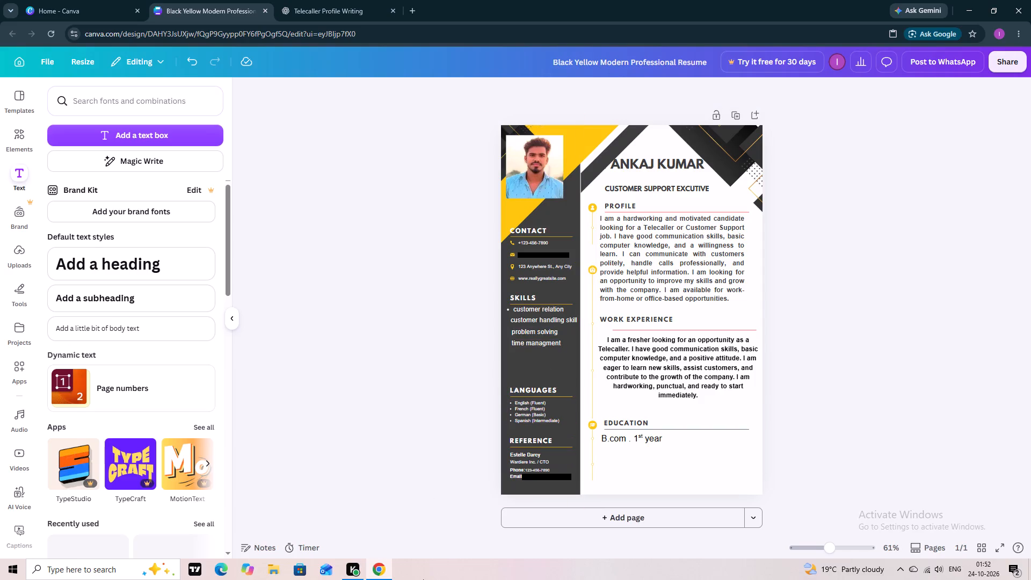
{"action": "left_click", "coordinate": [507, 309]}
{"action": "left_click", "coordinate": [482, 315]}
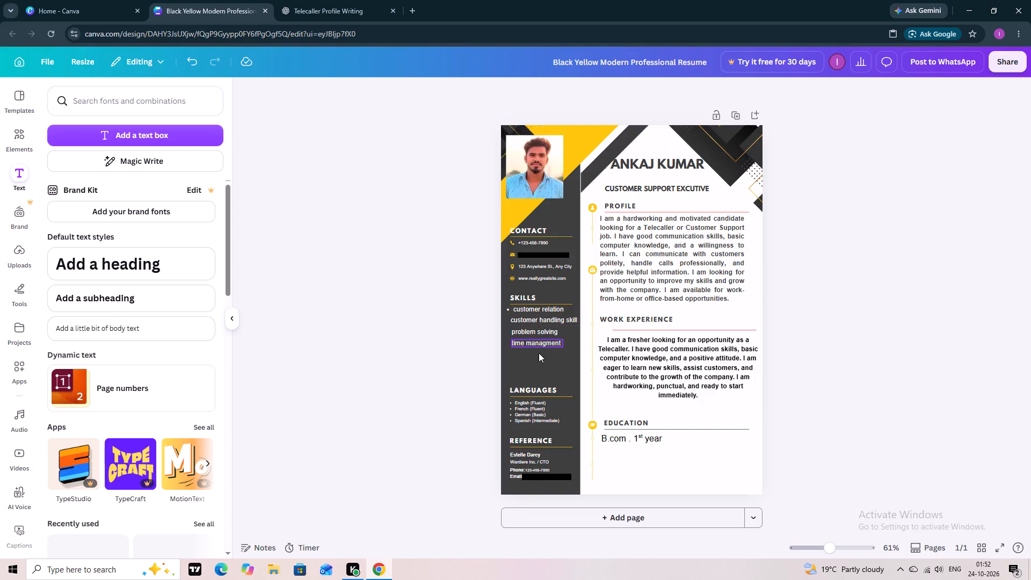
Move the LANGUAGES heading up, closer beneath the "time managment" skill and aligned with the SKILLS heading.
{"action": "left_click_drag", "start_coordinate": [542, 393], "coordinate": [542, 387]}
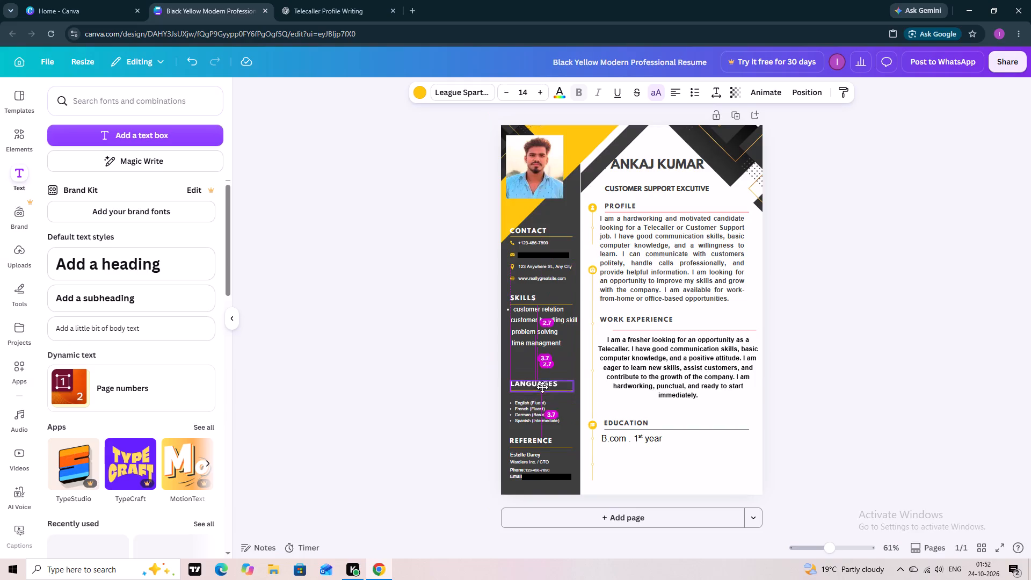
{"action": "left_click_drag", "start_coordinate": [542, 387], "coordinate": [542, 371]}
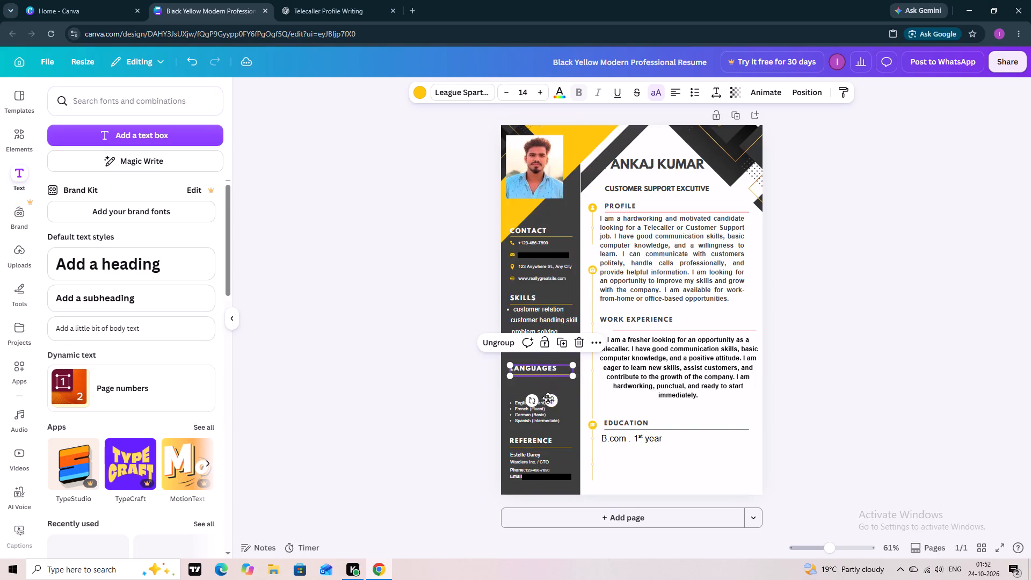
Replace the template languages with two bulleted entries, "Hindi" and "english fluent".
{"action": "left_click", "coordinate": [538, 403]}
{"action": "left_click", "coordinate": [536, 410]}
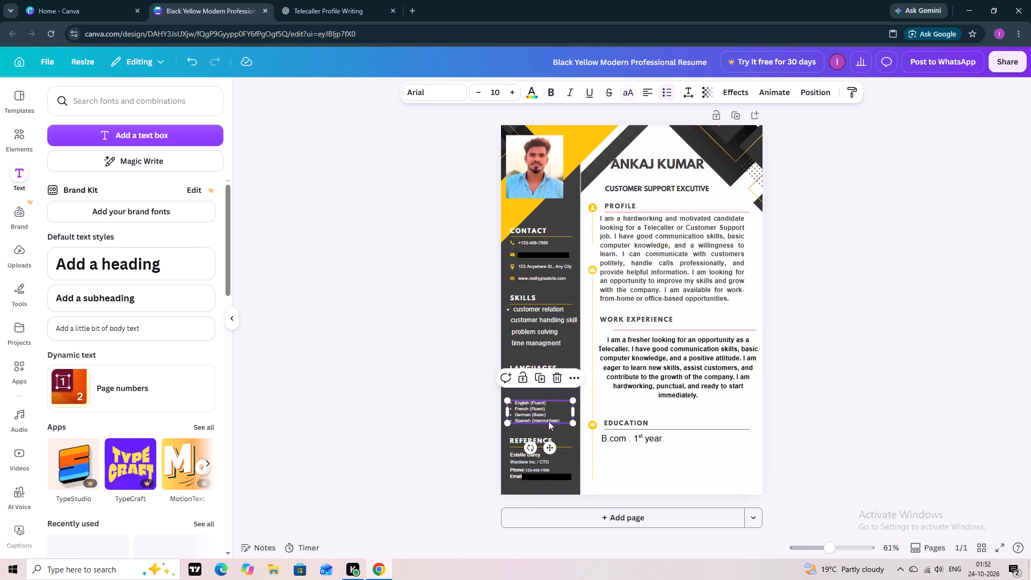
{"action": "left_click", "coordinate": [550, 420]}
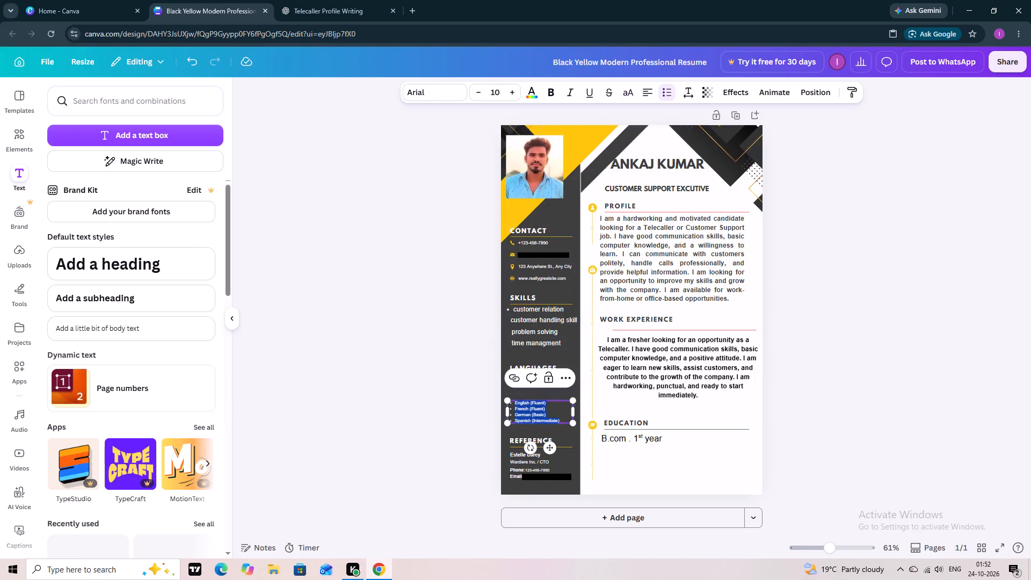
{"action": "key", "text": "BackSpace"}
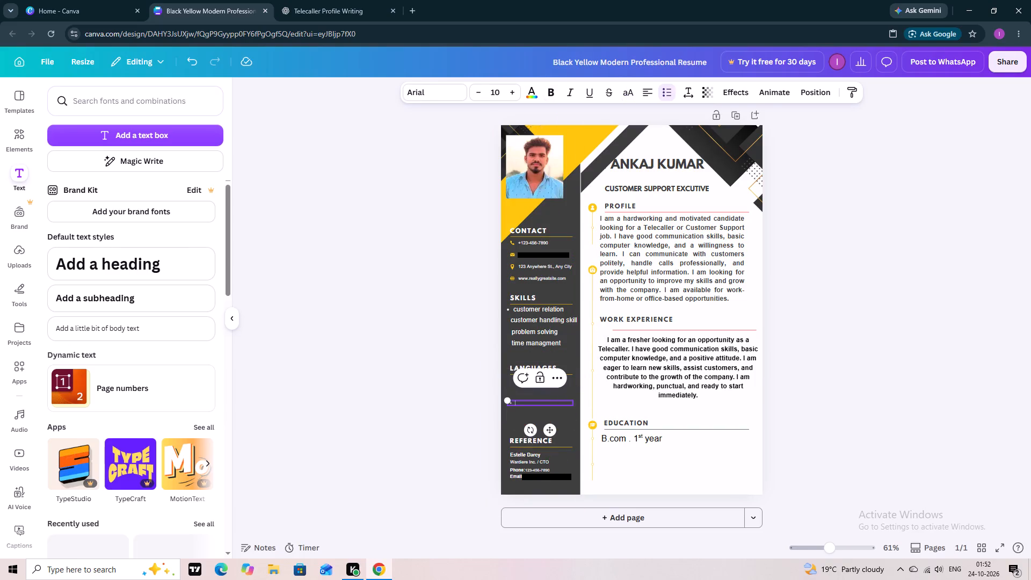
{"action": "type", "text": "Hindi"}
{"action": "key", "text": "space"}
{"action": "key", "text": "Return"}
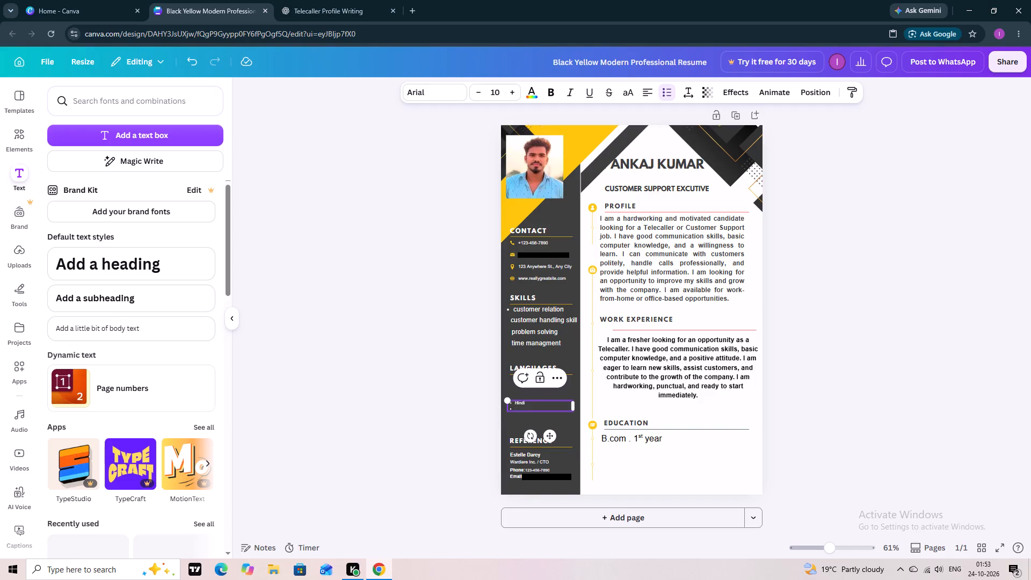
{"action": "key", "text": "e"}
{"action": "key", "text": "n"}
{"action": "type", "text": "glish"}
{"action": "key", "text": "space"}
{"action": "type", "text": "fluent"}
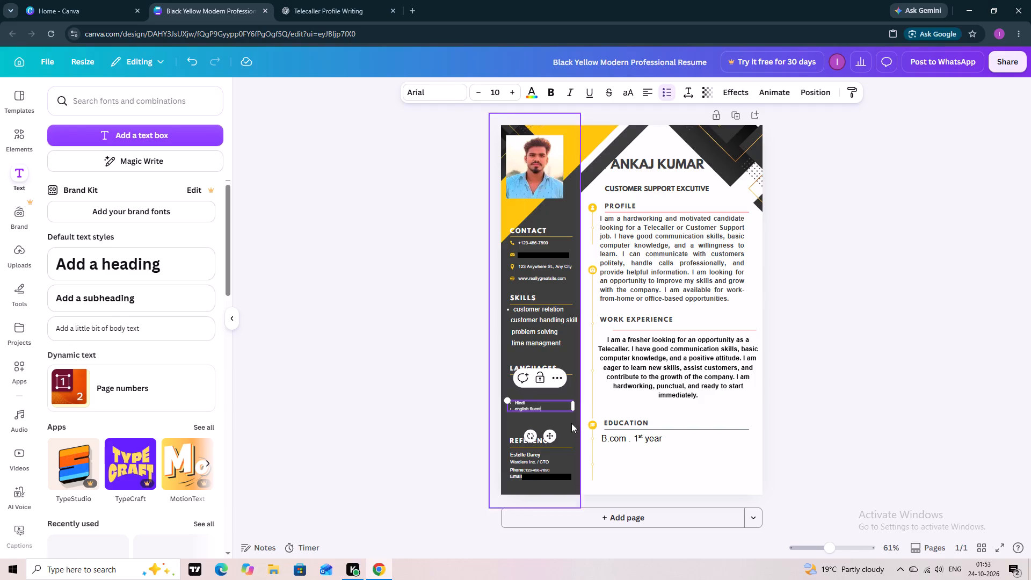
Set both the "Hindi" and "english fluent" lines to font size 15.
{"action": "triple_click", "coordinate": [513, 85]}
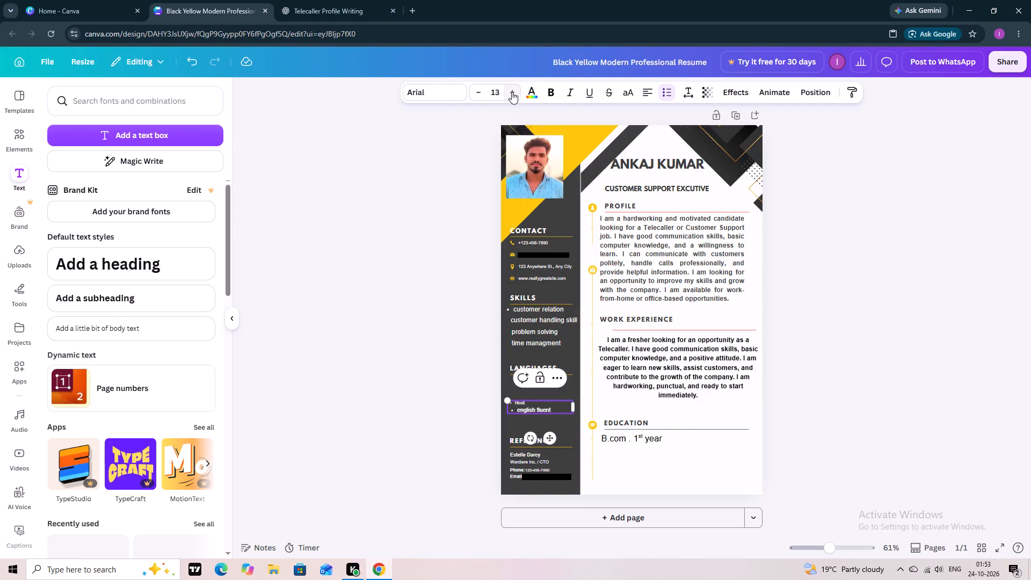
{"action": "left_click", "coordinate": [536, 404]}
{"action": "left_click", "coordinate": [510, 87]}
{"action": "triple_click", "coordinate": [510, 87]}
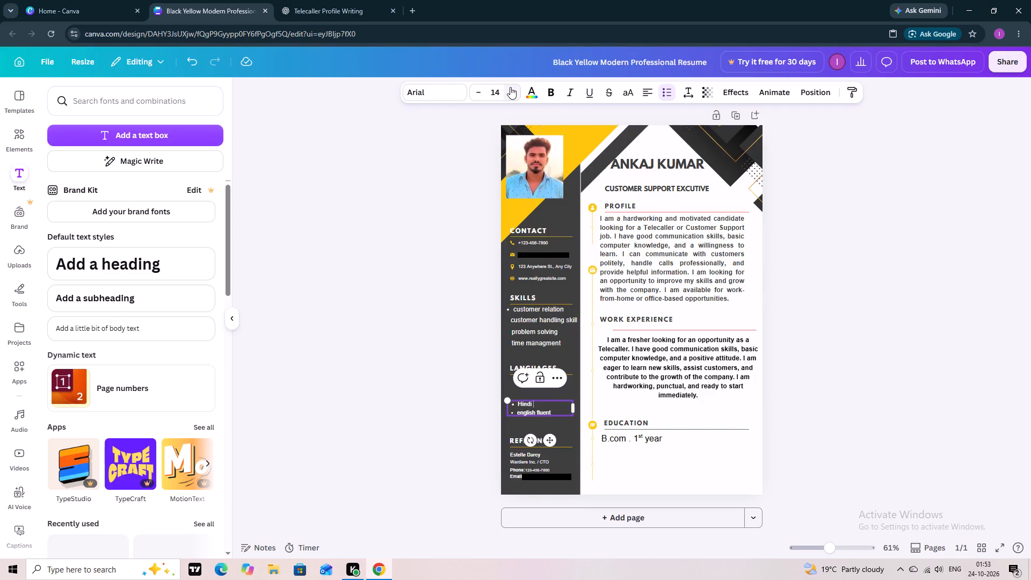
{"action": "left_click", "coordinate": [510, 87]}
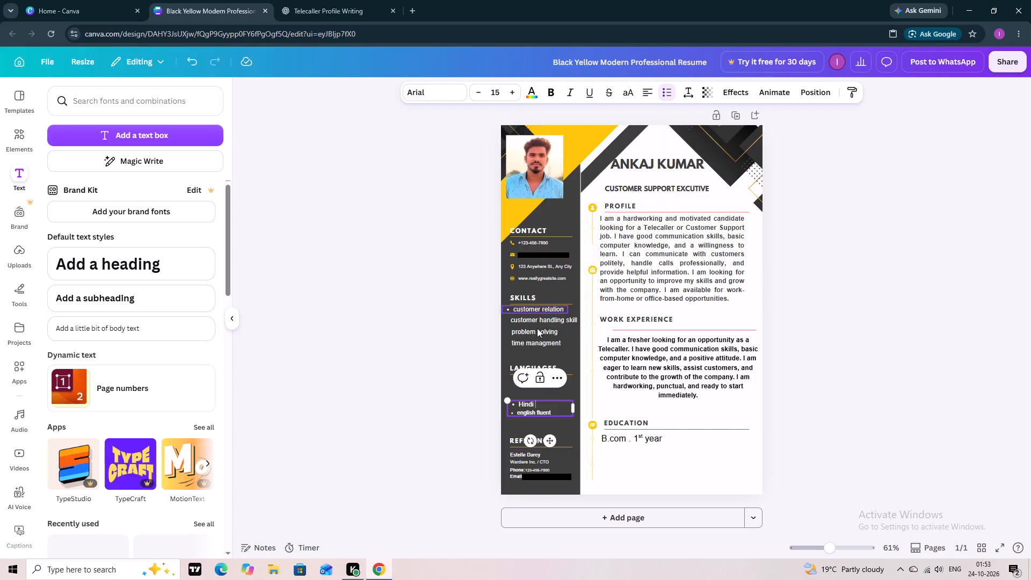
{"action": "left_click", "coordinate": [558, 410]}
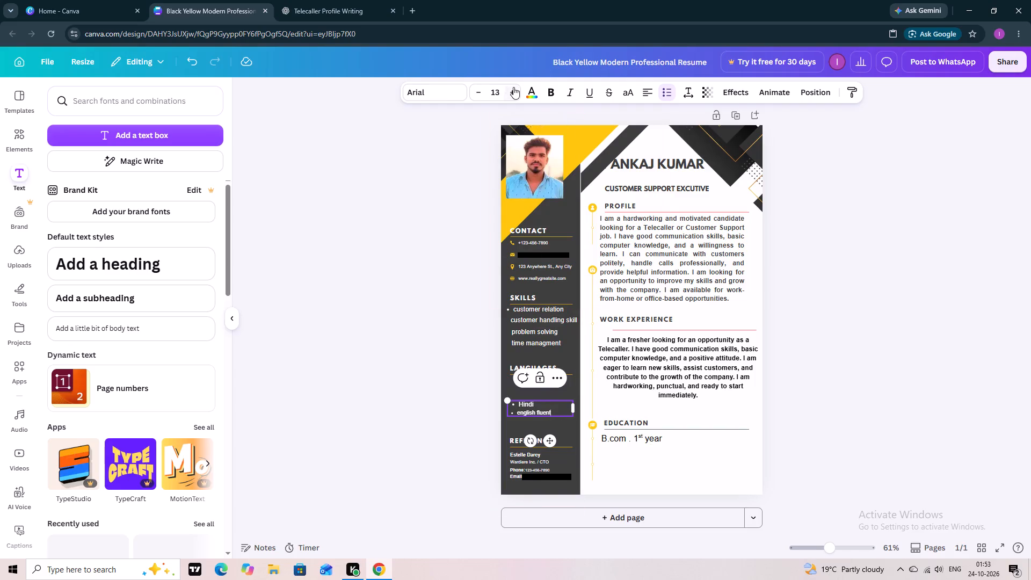
{"action": "double_click", "coordinate": [515, 88]}
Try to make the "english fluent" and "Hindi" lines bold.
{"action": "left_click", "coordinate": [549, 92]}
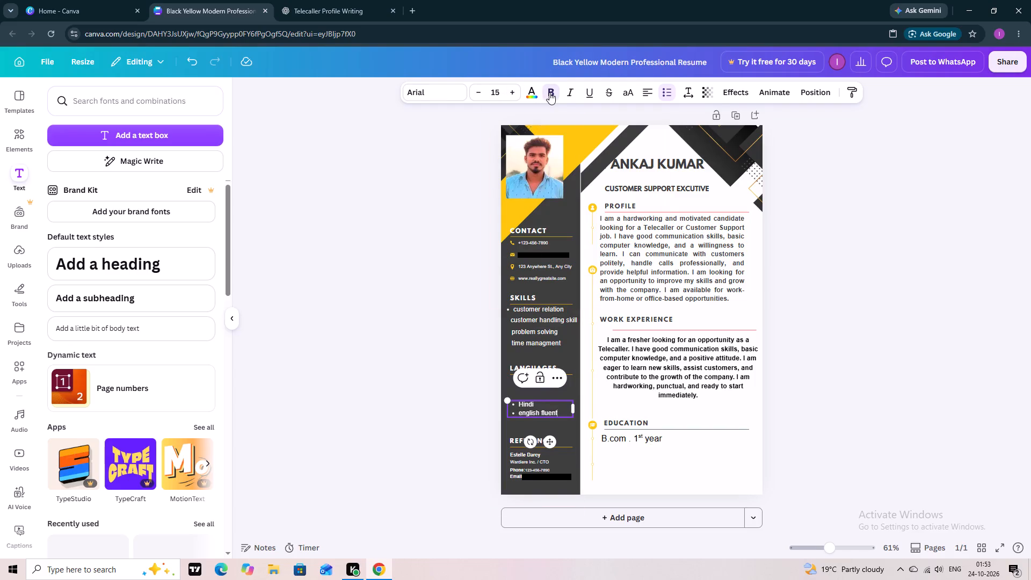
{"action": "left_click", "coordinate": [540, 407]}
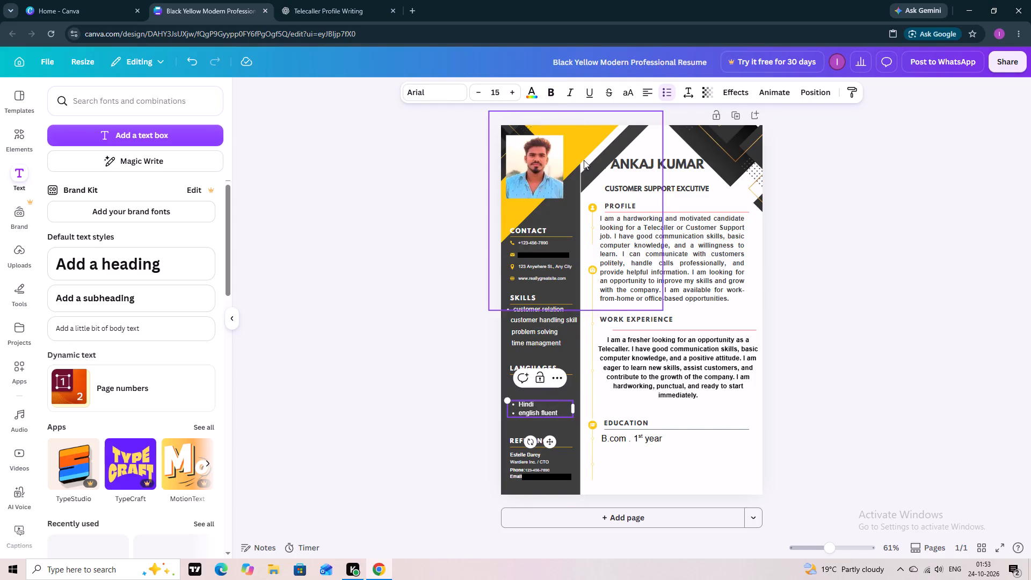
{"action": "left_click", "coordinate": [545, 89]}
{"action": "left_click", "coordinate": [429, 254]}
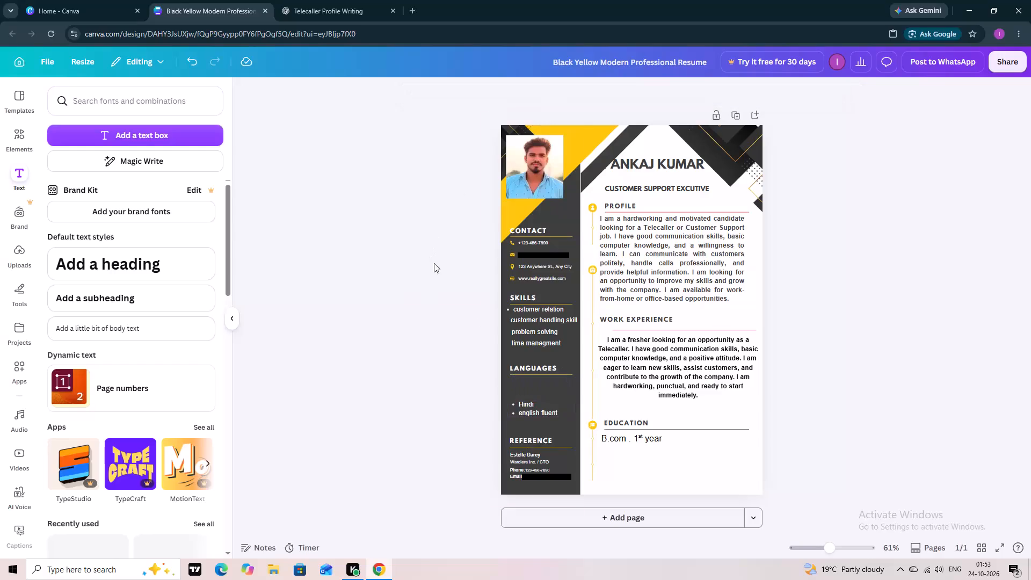
Move the language list up so it sits directly beneath the LANGUAGES heading.
{"action": "left_click_drag", "start_coordinate": [533, 410], "coordinate": [530, 390]}
{"action": "left_click", "coordinate": [464, 407]}
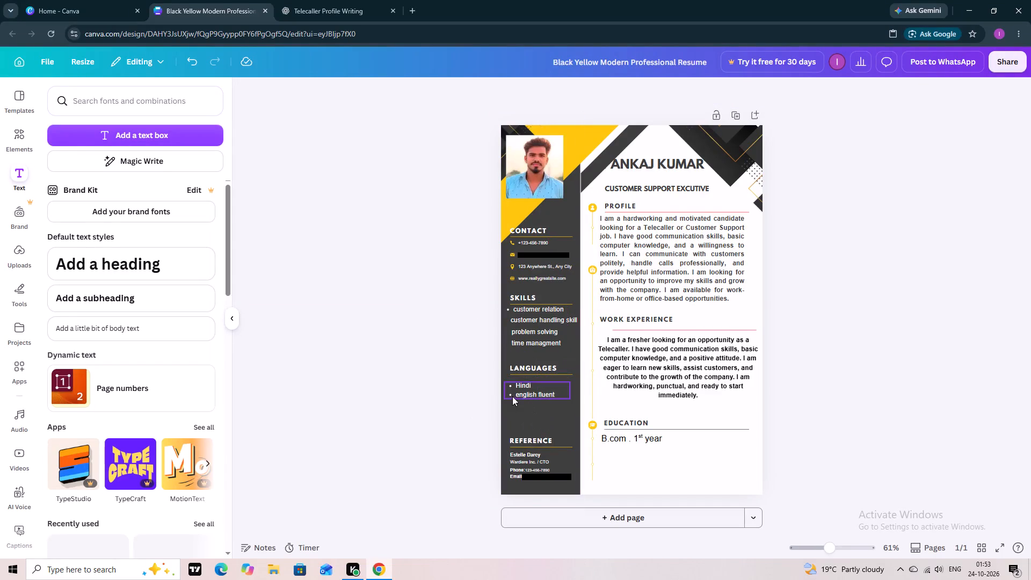
Capitalise the first letter of the second language entry so it reads "English fluent".
{"action": "left_click", "coordinate": [520, 395]}
{"action": "left_click", "coordinate": [520, 395]}
{"action": "left_click", "coordinate": [519, 395]}
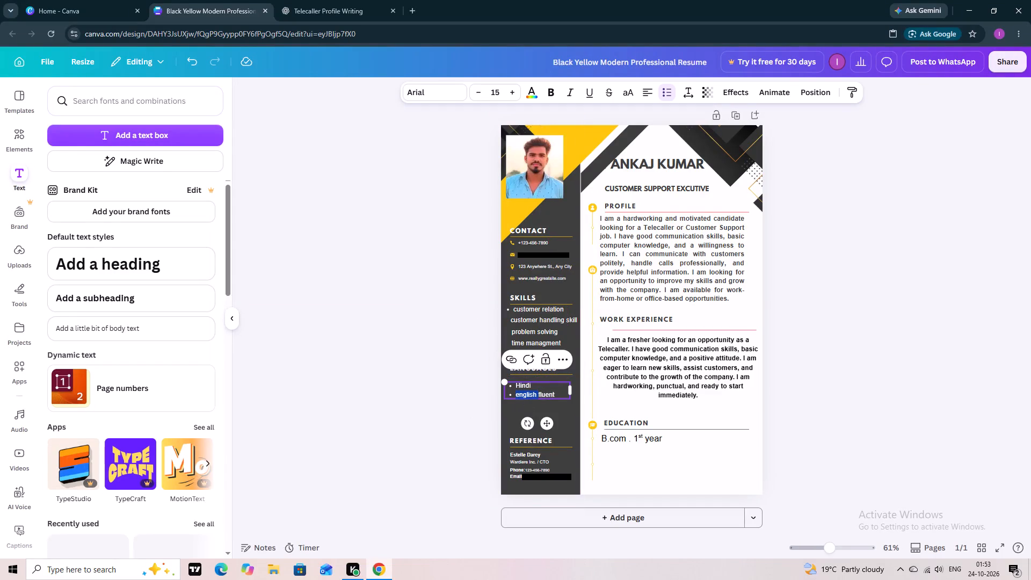
{"action": "left_click", "coordinate": [518, 395]}
{"action": "left_click", "coordinate": [518, 395]}
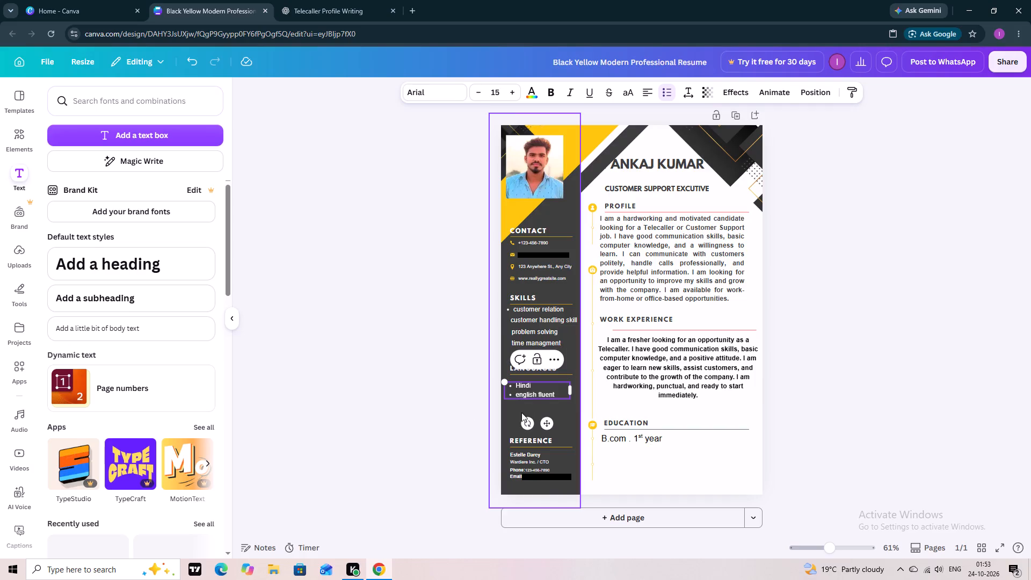
{"action": "key", "text": "BackSpace"}
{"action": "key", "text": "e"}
{"action": "key", "text": "BackSpace"}
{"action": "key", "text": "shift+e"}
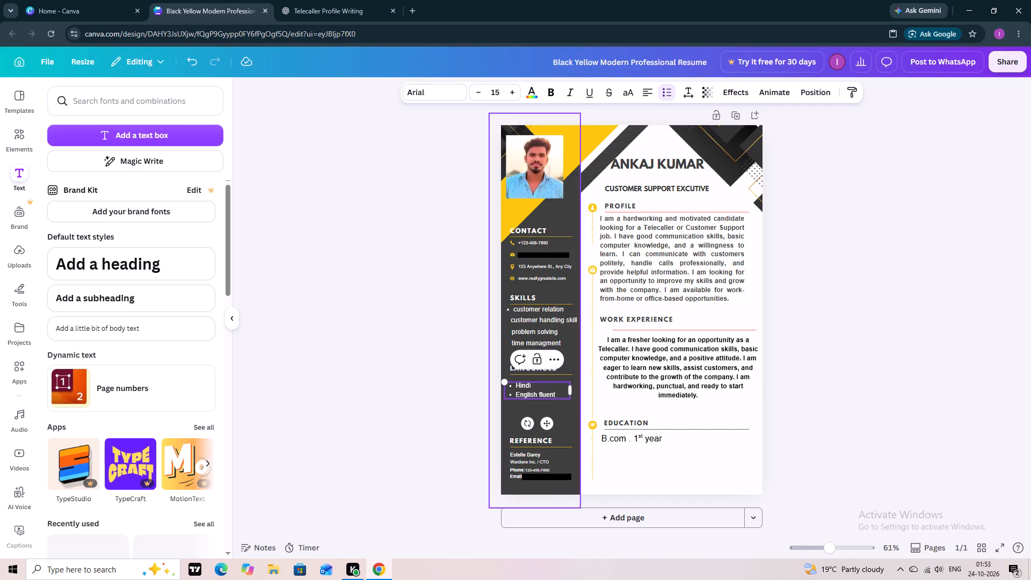
{"action": "left_click", "coordinate": [475, 422]}
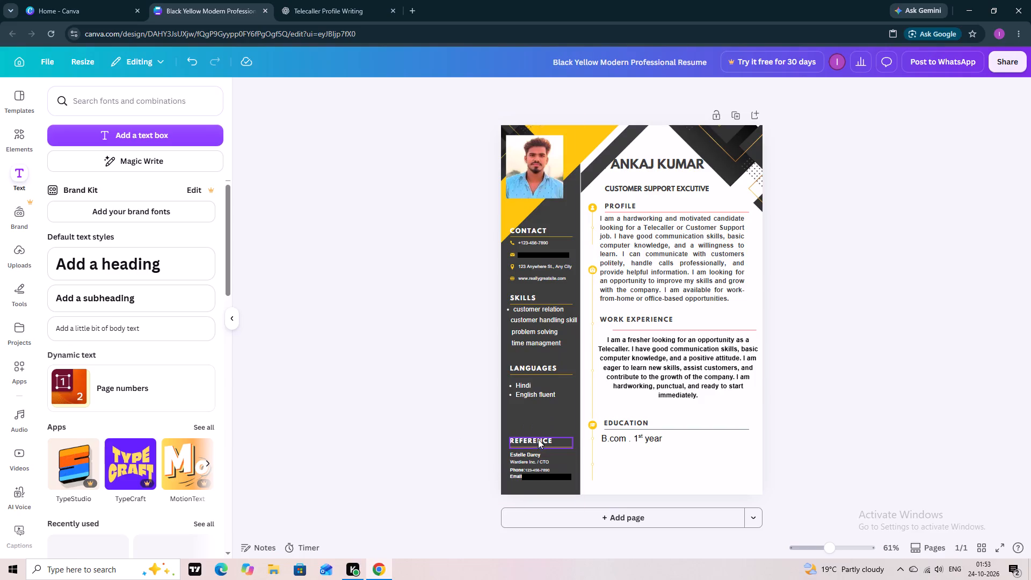
Move the REFERENCE heading up beneath the language list, aligned with the LANGUAGES heading.
{"action": "left_click_drag", "start_coordinate": [538, 439], "coordinate": [534, 415]}
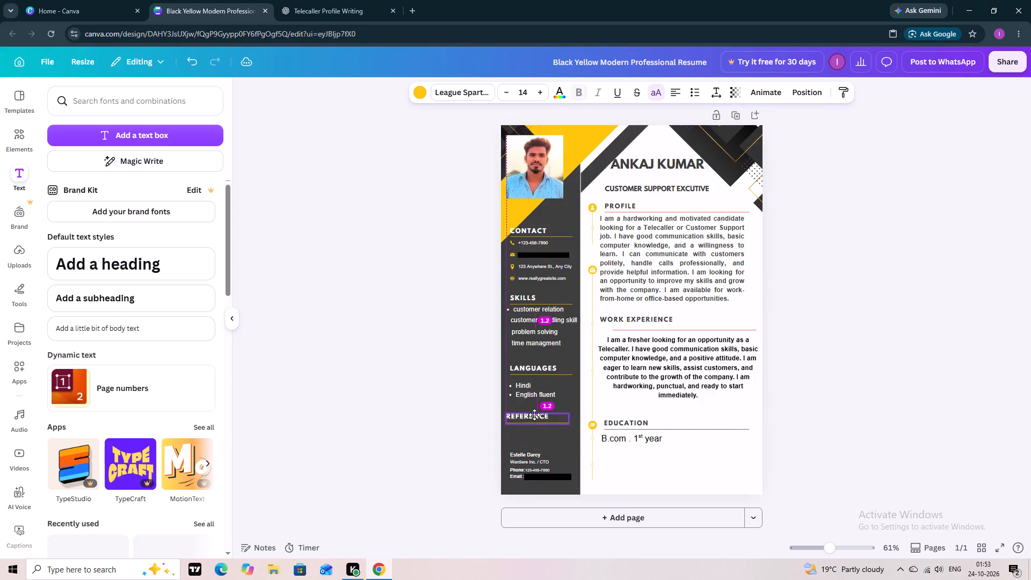
{"action": "left_click_drag", "start_coordinate": [534, 415], "coordinate": [540, 414]}
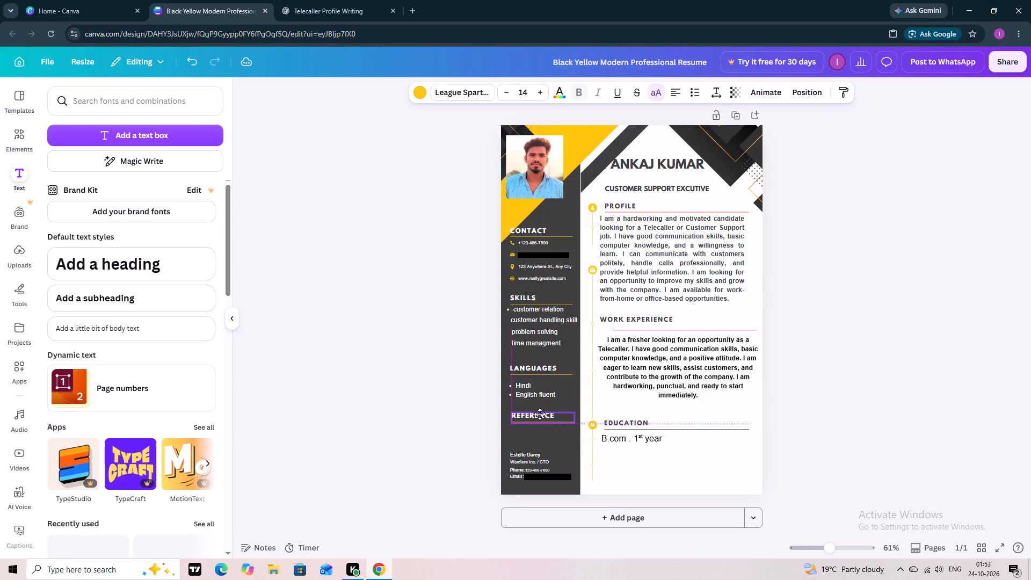
{"action": "left_click_drag", "start_coordinate": [540, 414], "coordinate": [539, 414]}
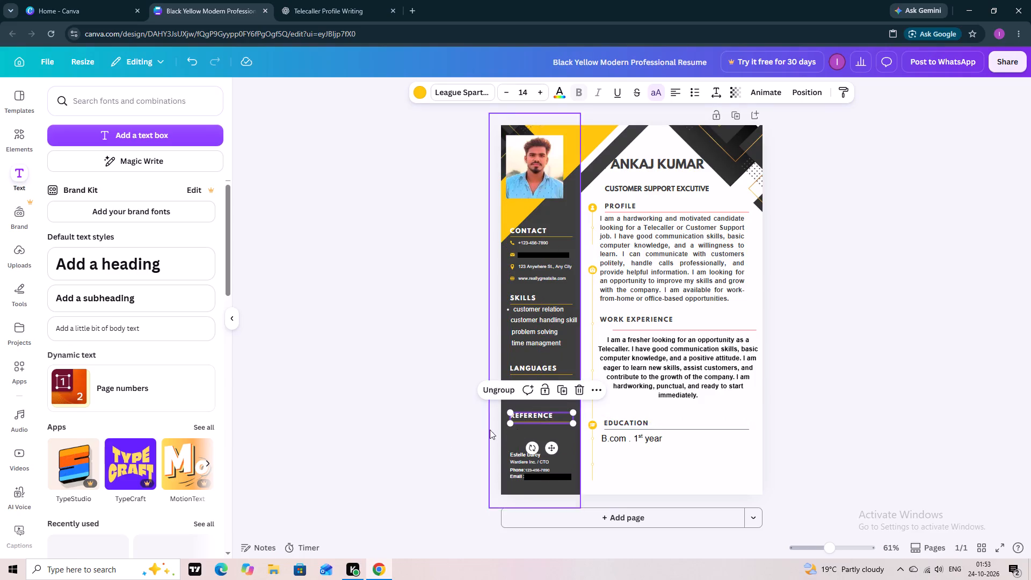
{"action": "left_click", "coordinate": [479, 430]}
Move the placeholder reference name up so it sits directly beneath the REFERENCE heading, aligned with the heading's edge.
{"action": "left_click", "coordinate": [539, 456]}
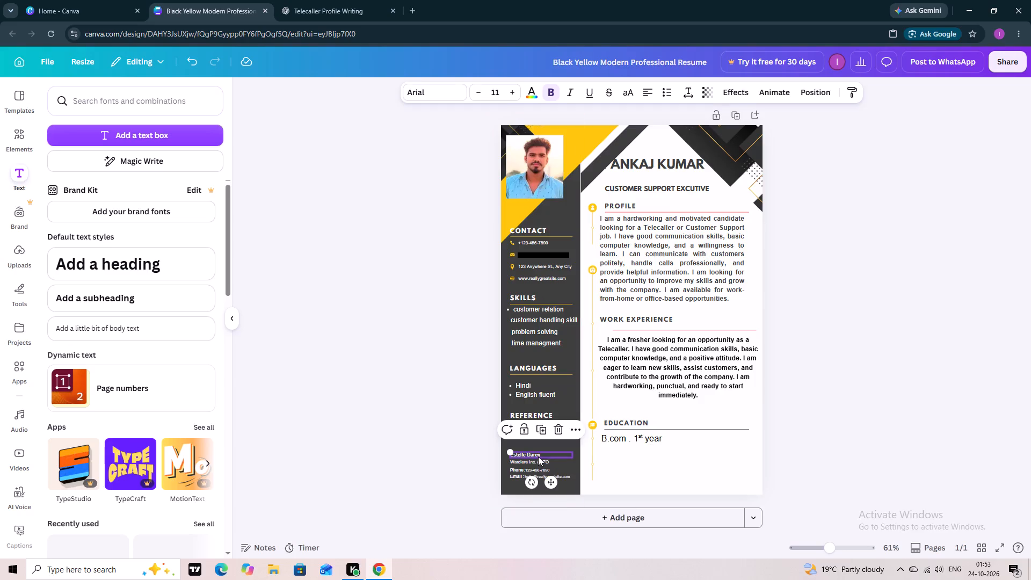
{"action": "left_click_drag", "start_coordinate": [538, 456], "coordinate": [537, 456]}
{"action": "left_click_drag", "start_coordinate": [537, 456], "coordinate": [536, 433]}
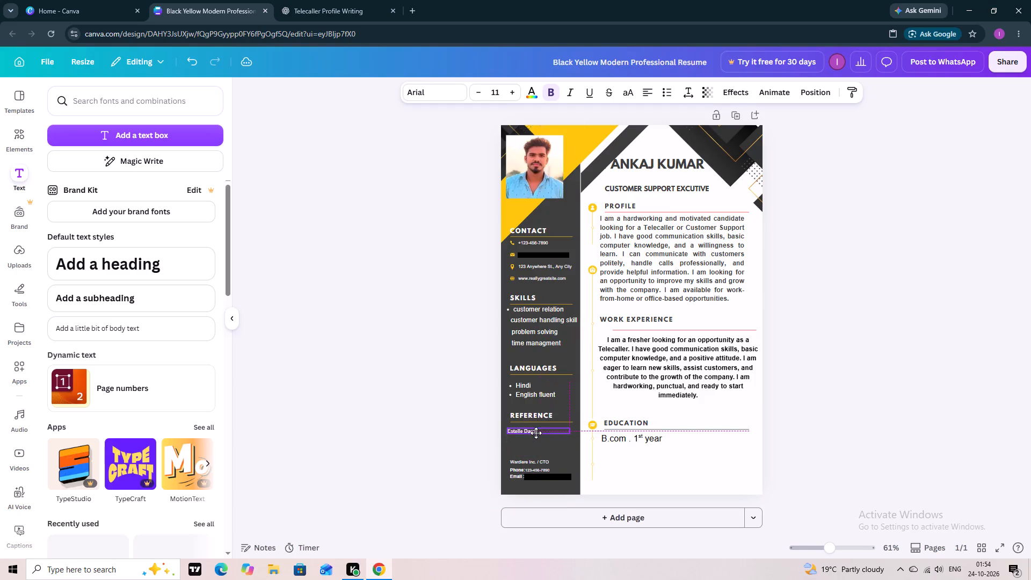
{"action": "left_click_drag", "start_coordinate": [536, 433], "coordinate": [538, 432]}
Replace the placeholder reference name with the candidate's own name in lowercase.
{"action": "left_click", "coordinate": [541, 432]}
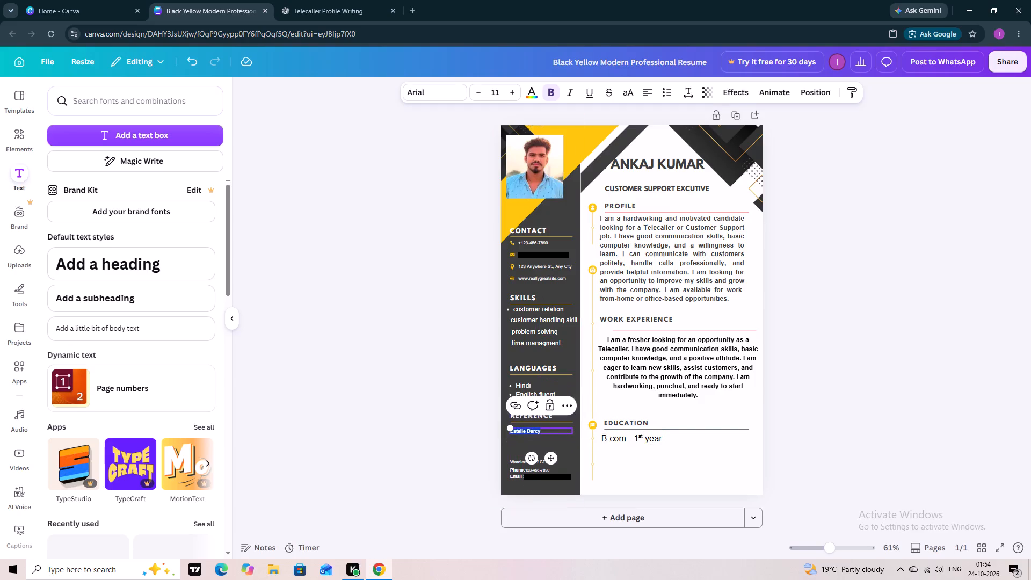
{"action": "key", "text": "BackSpace"}
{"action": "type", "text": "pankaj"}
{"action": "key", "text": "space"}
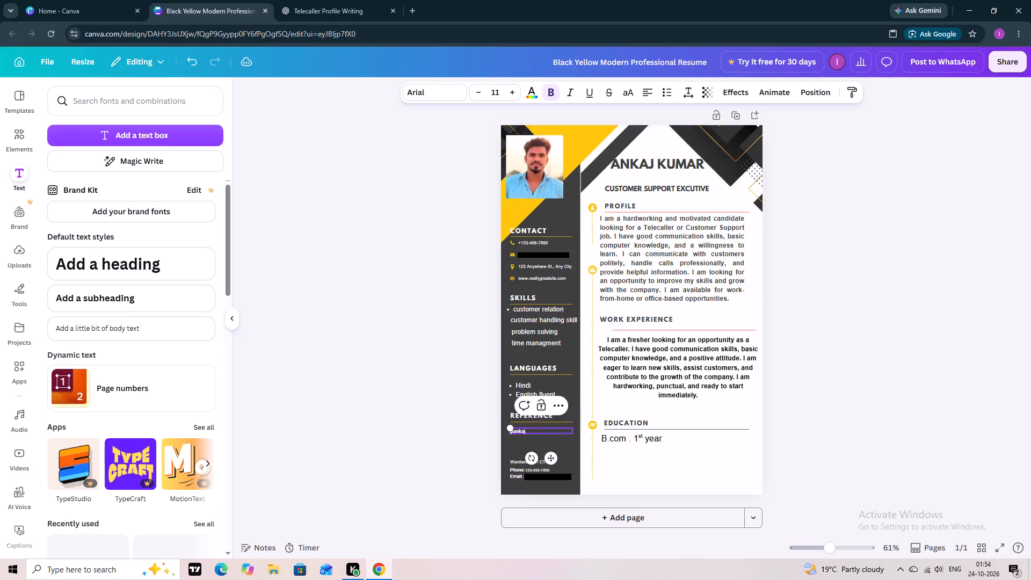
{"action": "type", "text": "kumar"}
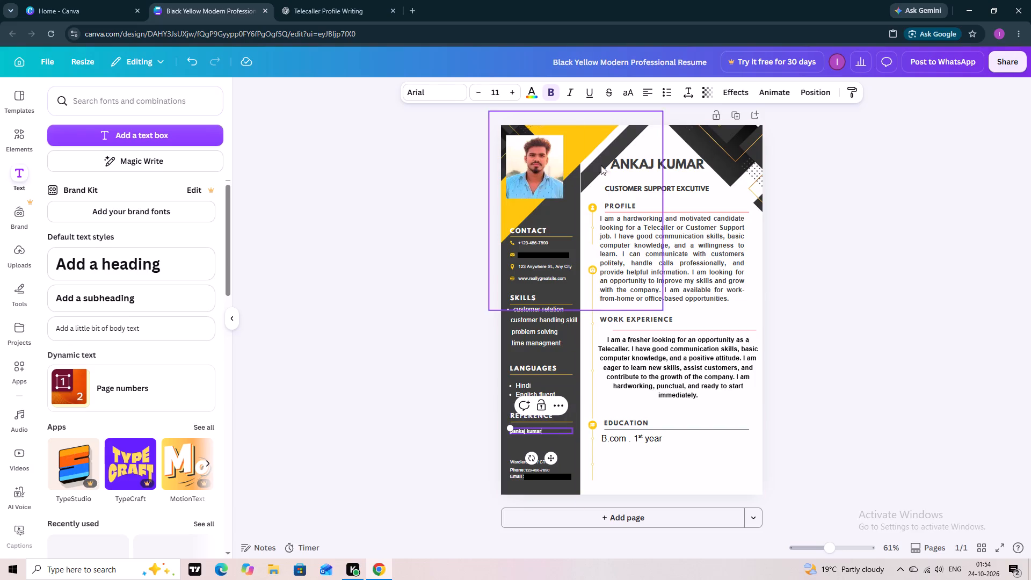
Set the reference name's font size to 15 and turn off its bold formatting.
{"action": "triple_click", "coordinate": [513, 88]}
{"action": "left_click", "coordinate": [513, 88]}
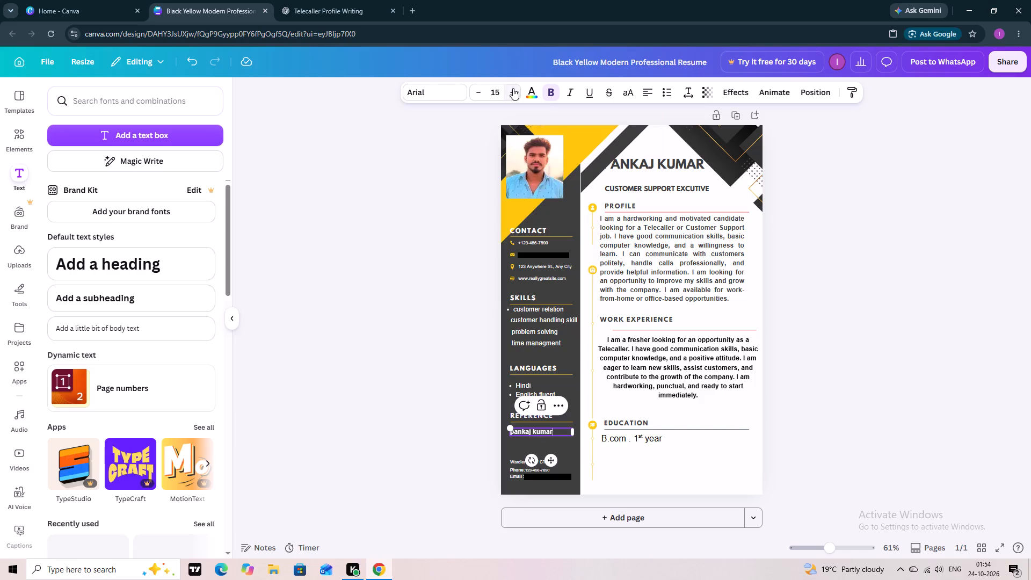
{"action": "left_click", "coordinate": [554, 91]}
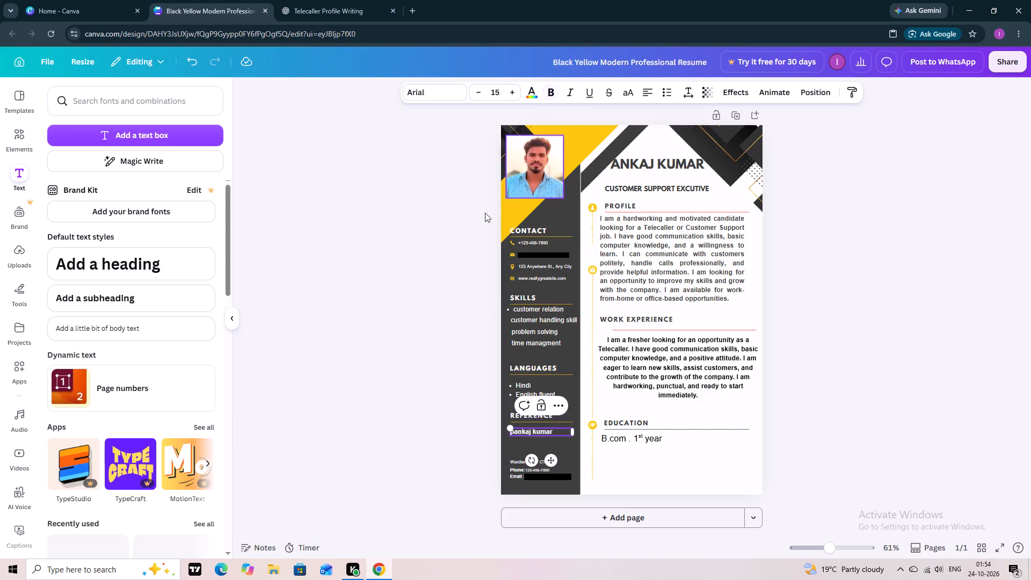
{"action": "left_click", "coordinate": [461, 276]}
Delete the placeholder company and job title line that belongs to the reference.
{"action": "left_click_drag", "start_coordinate": [532, 461], "coordinate": [531, 440]}
{"action": "left_click", "coordinate": [531, 440]}
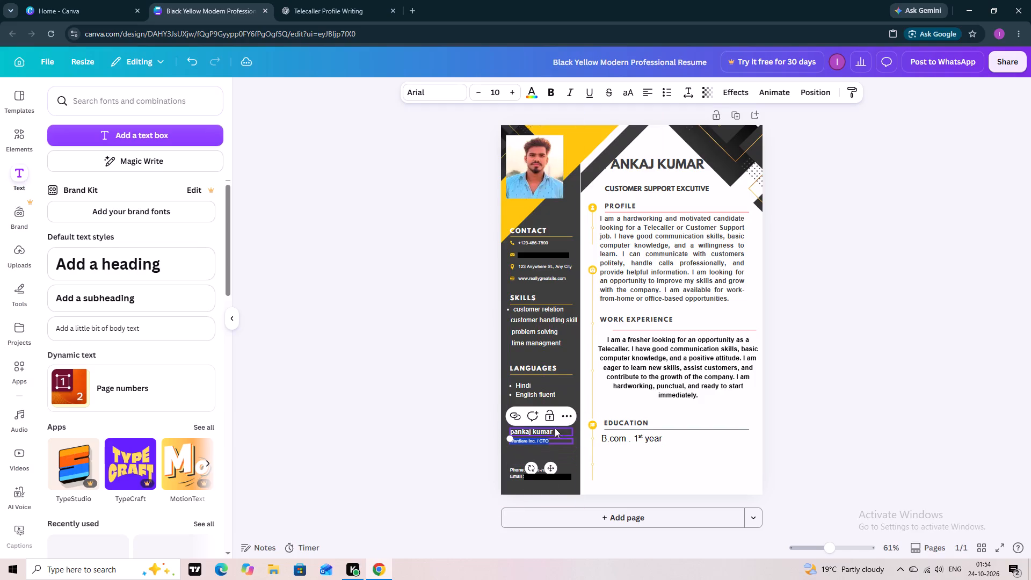
{"action": "left_click", "coordinate": [553, 440]}
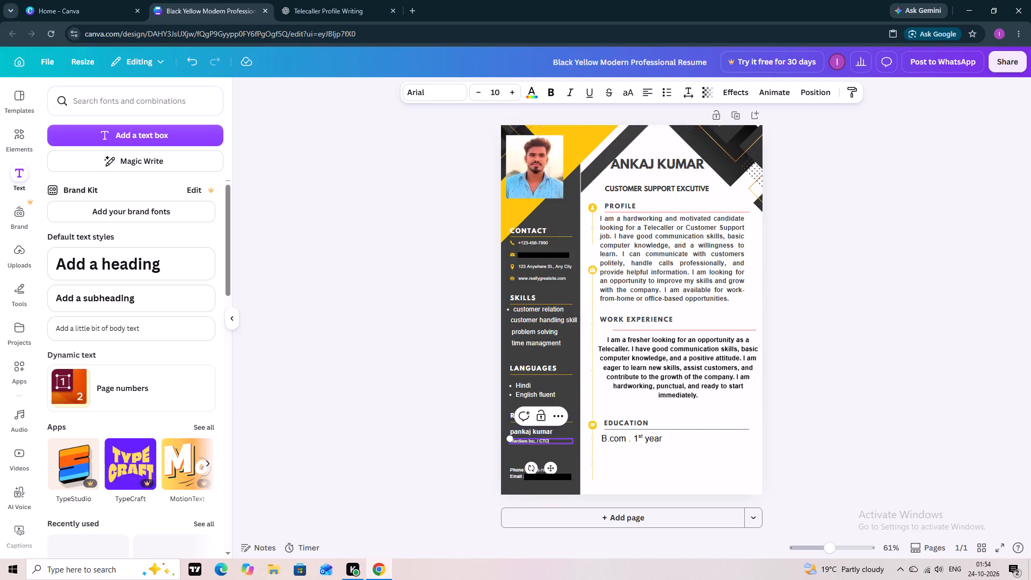
{"action": "left_click", "coordinate": [482, 440]}
{"action": "left_click", "coordinate": [534, 439]}
{"action": "left_click", "coordinate": [549, 417]}
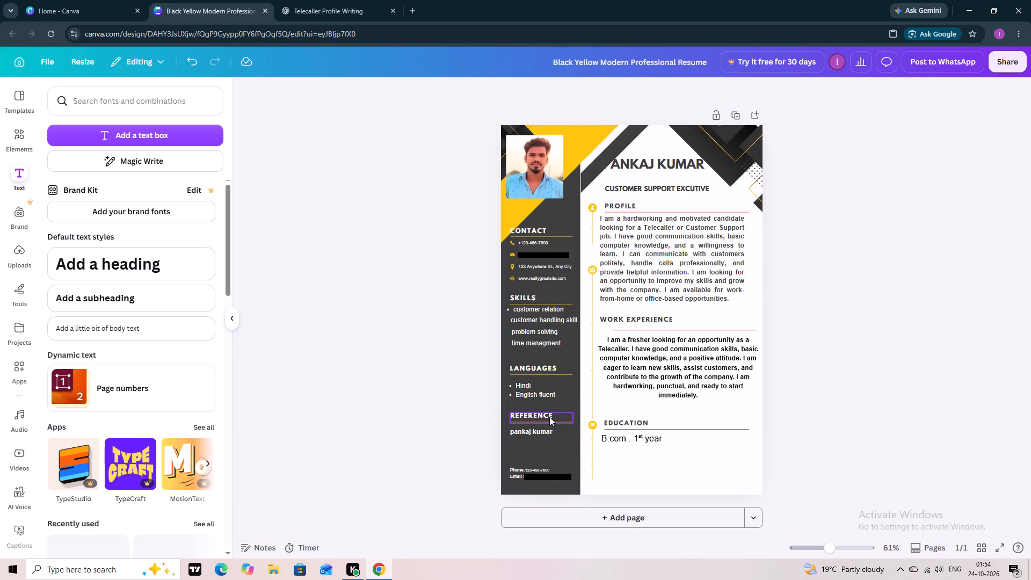
Move the reference's placeholder phone number up directly beneath the reference name and open its text for editing.
{"action": "left_click", "coordinate": [538, 467]}
{"action": "left_click_drag", "start_coordinate": [542, 468], "coordinate": [527, 440]}
{"action": "left_click", "coordinate": [531, 444]}
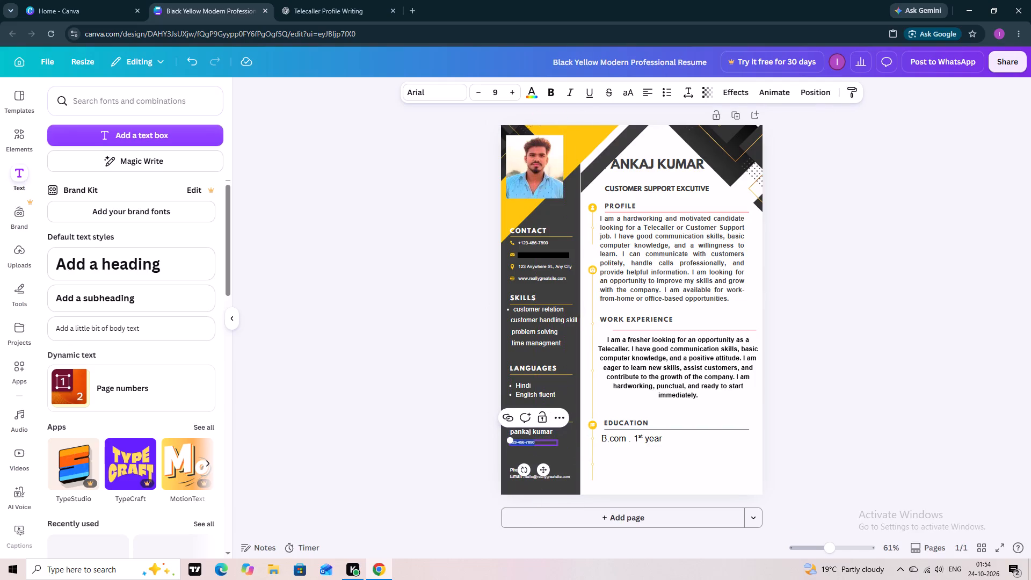
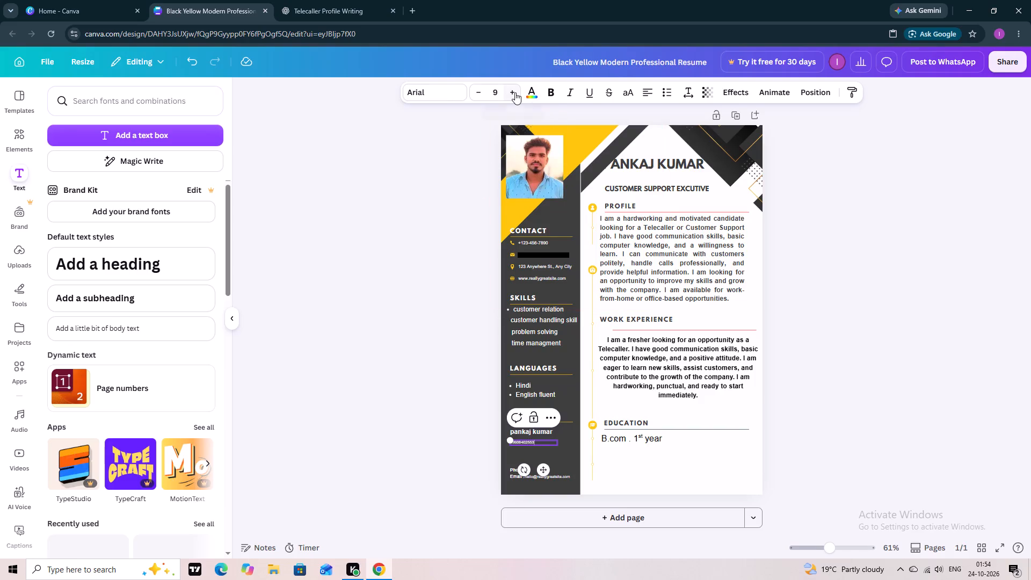
Set the reference phone number's font size to 15.
{"action": "triple_click", "coordinate": [515, 92]}
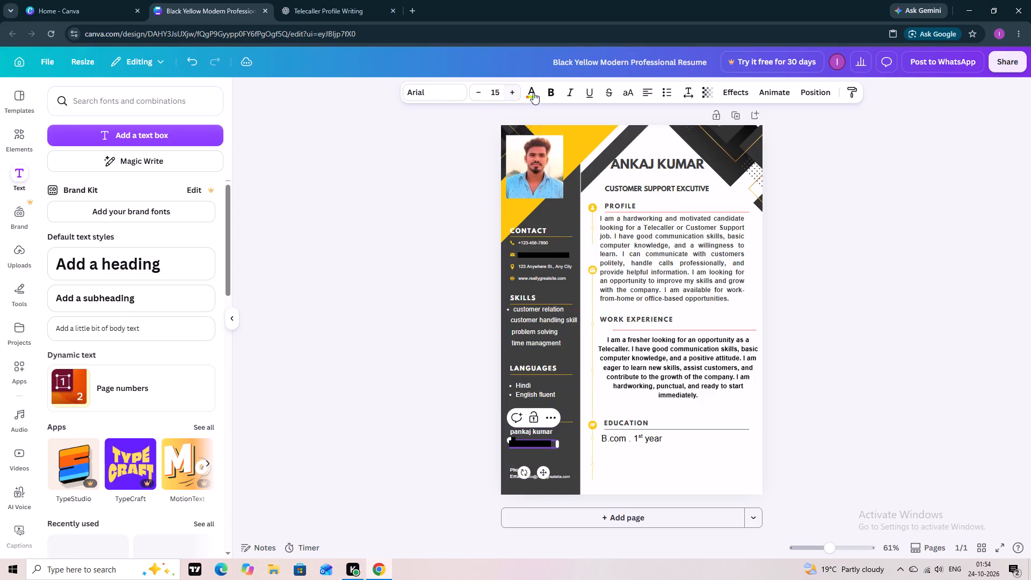
{"action": "left_click", "coordinate": [549, 92]}
{"action": "left_click", "coordinate": [418, 270]}
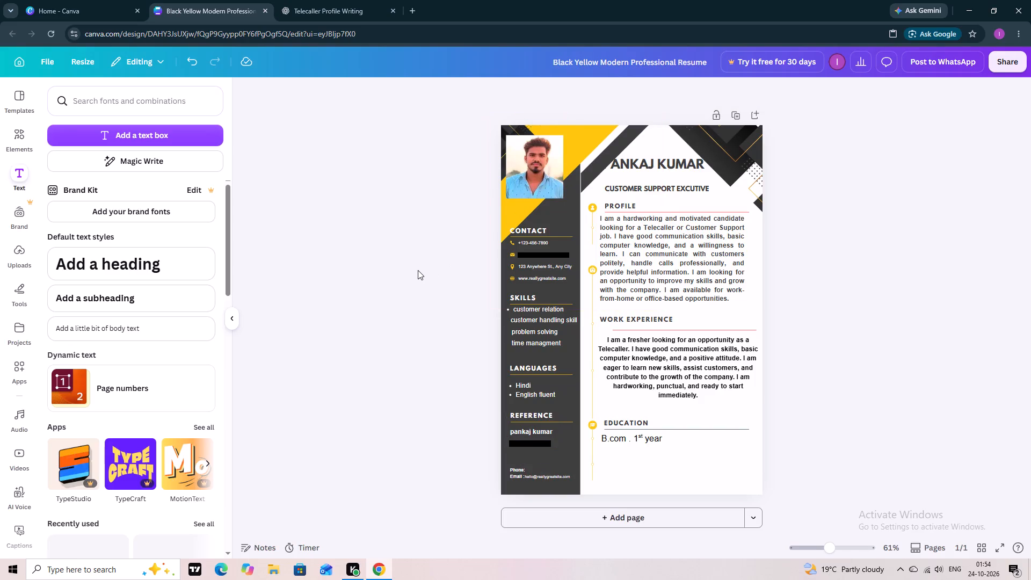
Delete one character from the reference phone number and nudge the number slightly closer to the reference name.
{"action": "left_click", "coordinate": [512, 440]}
{"action": "left_click", "coordinate": [515, 443]}
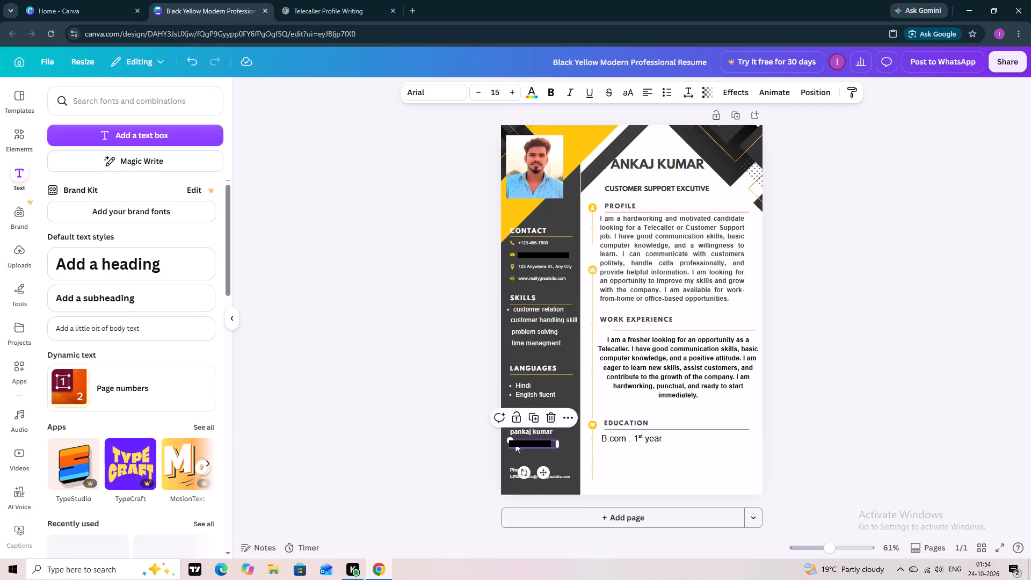
{"action": "key", "text": "BackSpace"}
{"action": "left_click", "coordinate": [427, 447]}
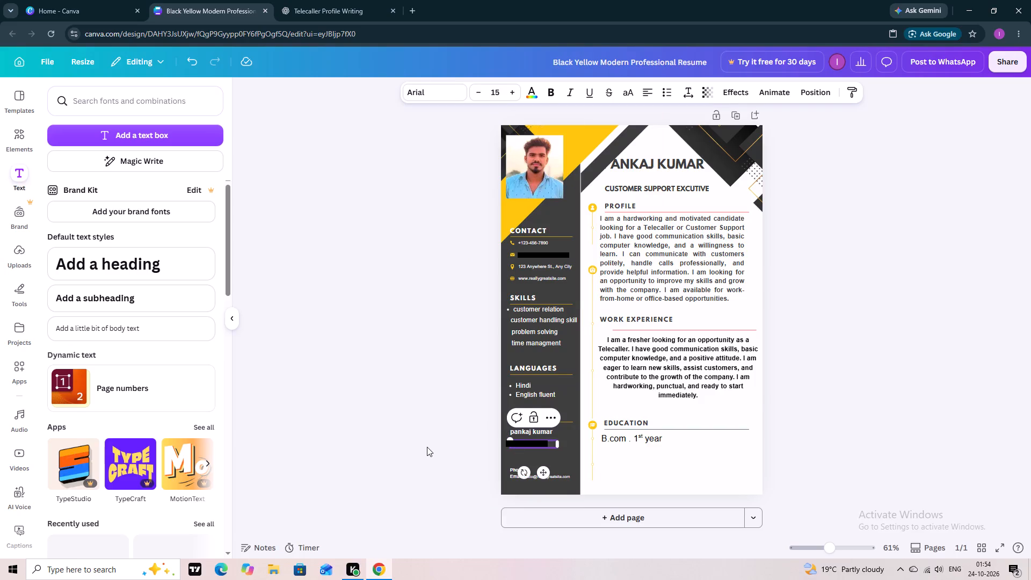
{"action": "left_click", "coordinate": [524, 448]}
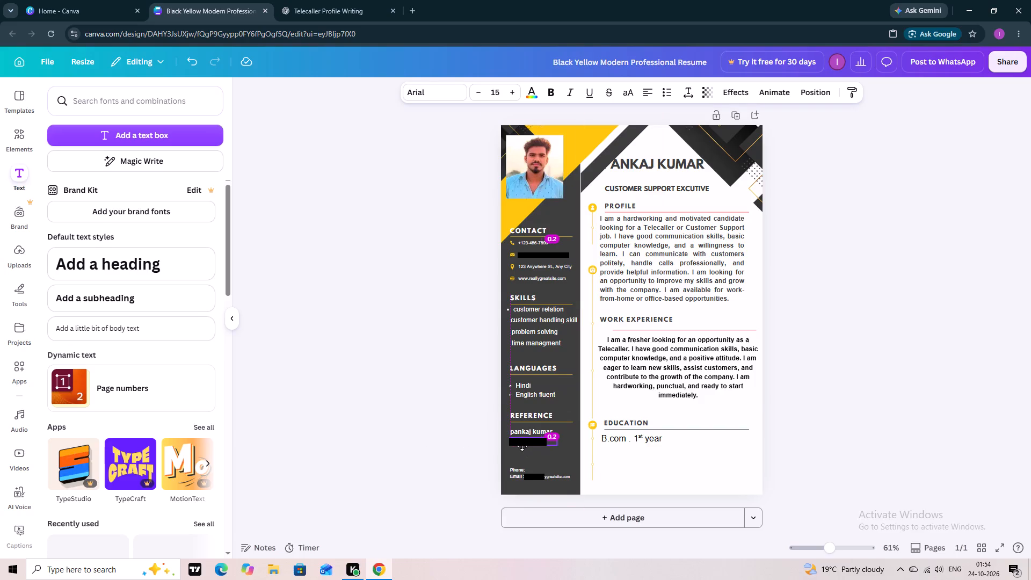
{"action": "left_click", "coordinate": [455, 449]}
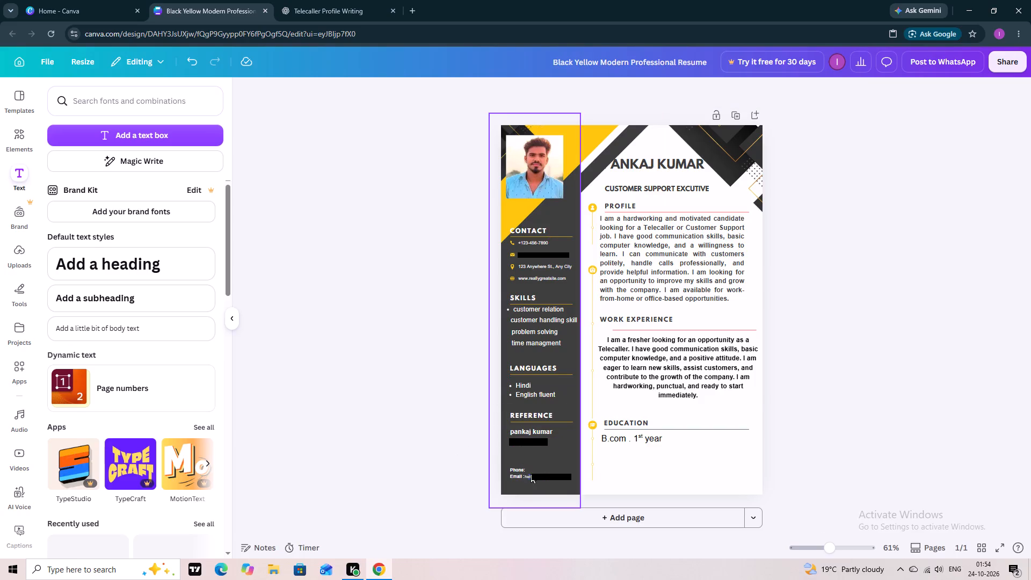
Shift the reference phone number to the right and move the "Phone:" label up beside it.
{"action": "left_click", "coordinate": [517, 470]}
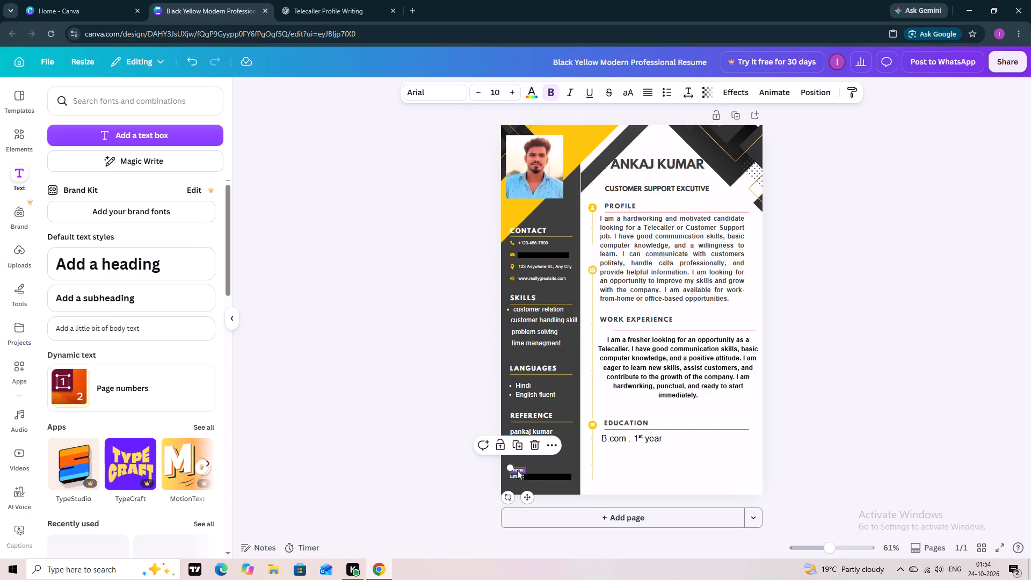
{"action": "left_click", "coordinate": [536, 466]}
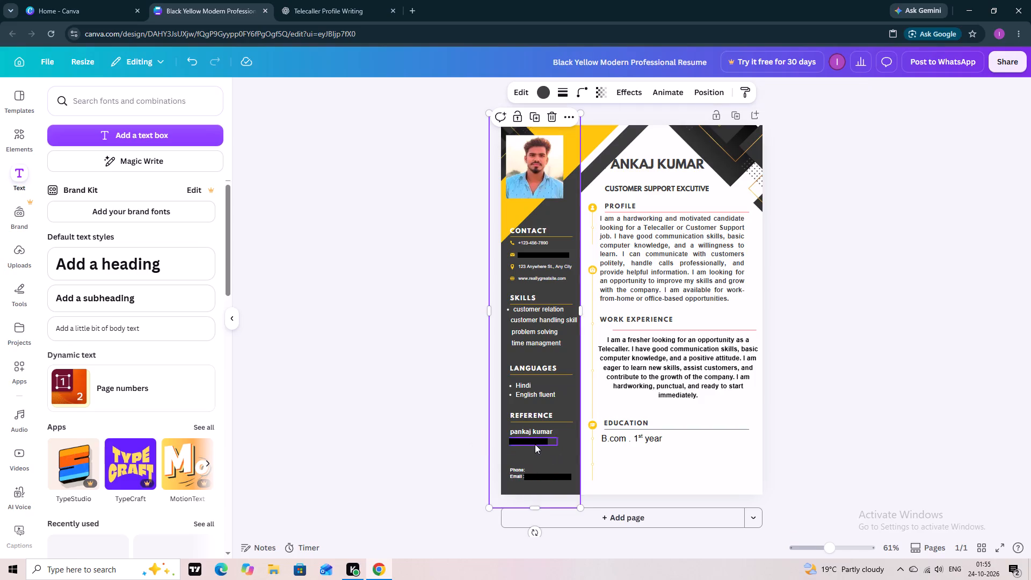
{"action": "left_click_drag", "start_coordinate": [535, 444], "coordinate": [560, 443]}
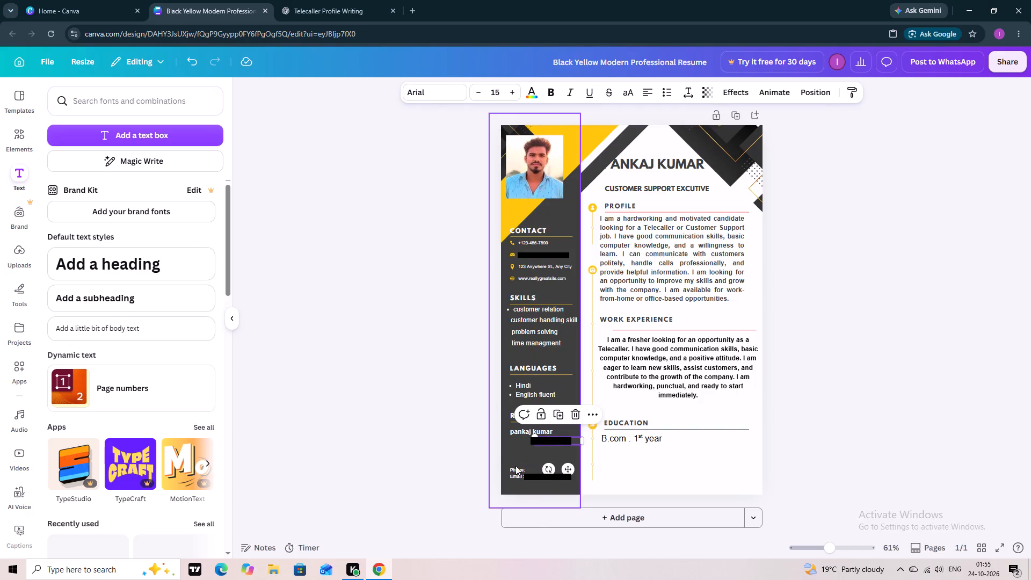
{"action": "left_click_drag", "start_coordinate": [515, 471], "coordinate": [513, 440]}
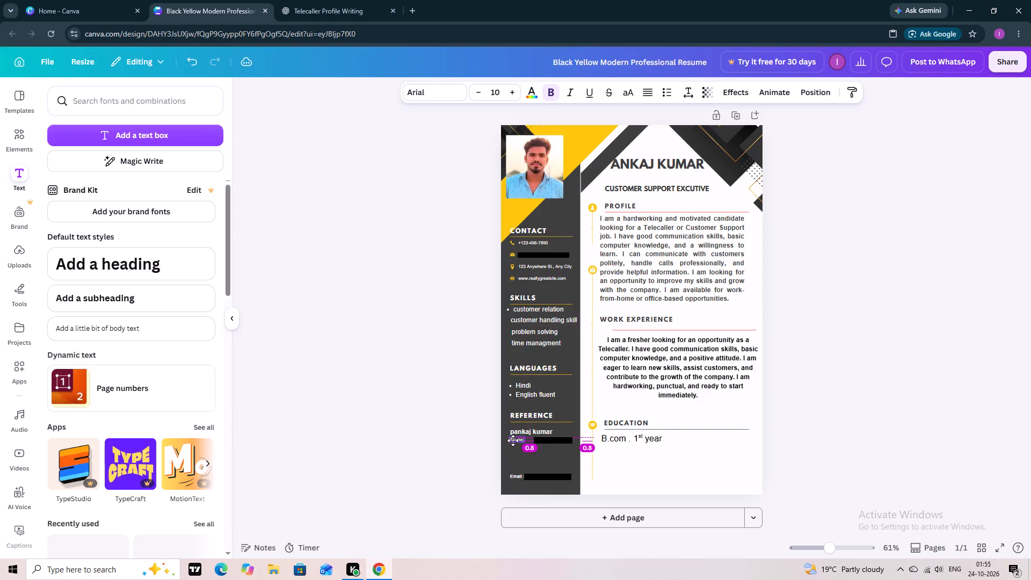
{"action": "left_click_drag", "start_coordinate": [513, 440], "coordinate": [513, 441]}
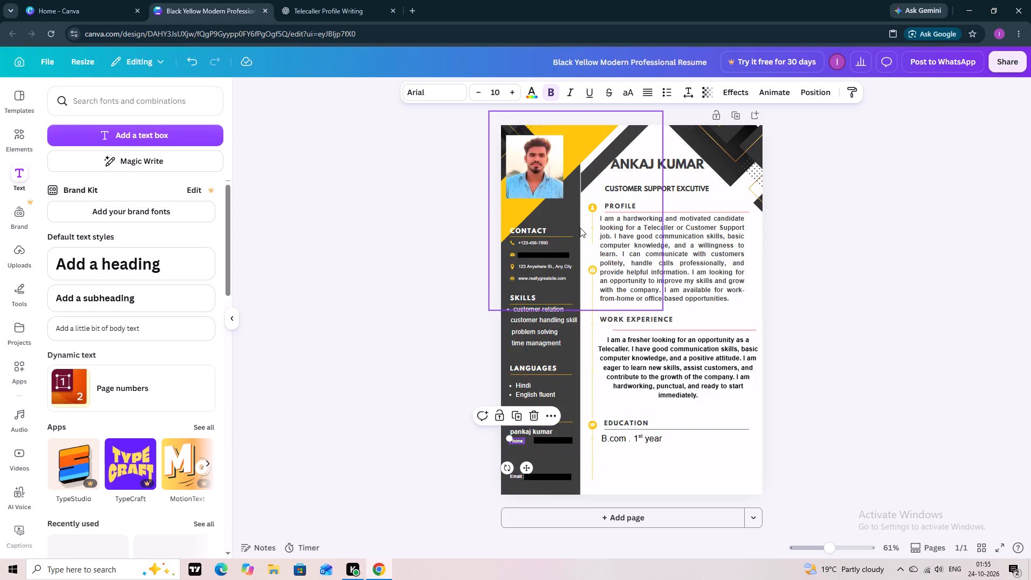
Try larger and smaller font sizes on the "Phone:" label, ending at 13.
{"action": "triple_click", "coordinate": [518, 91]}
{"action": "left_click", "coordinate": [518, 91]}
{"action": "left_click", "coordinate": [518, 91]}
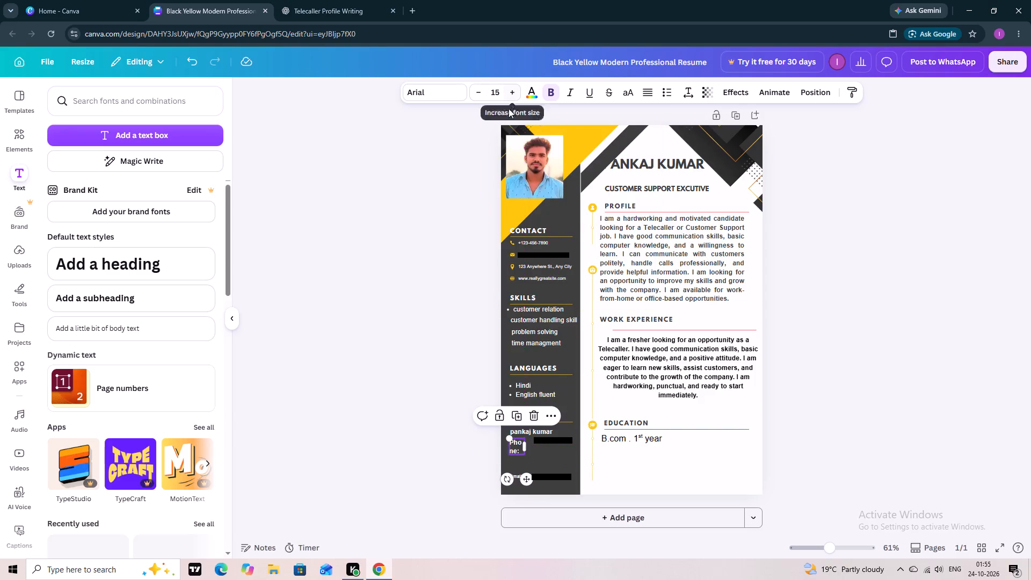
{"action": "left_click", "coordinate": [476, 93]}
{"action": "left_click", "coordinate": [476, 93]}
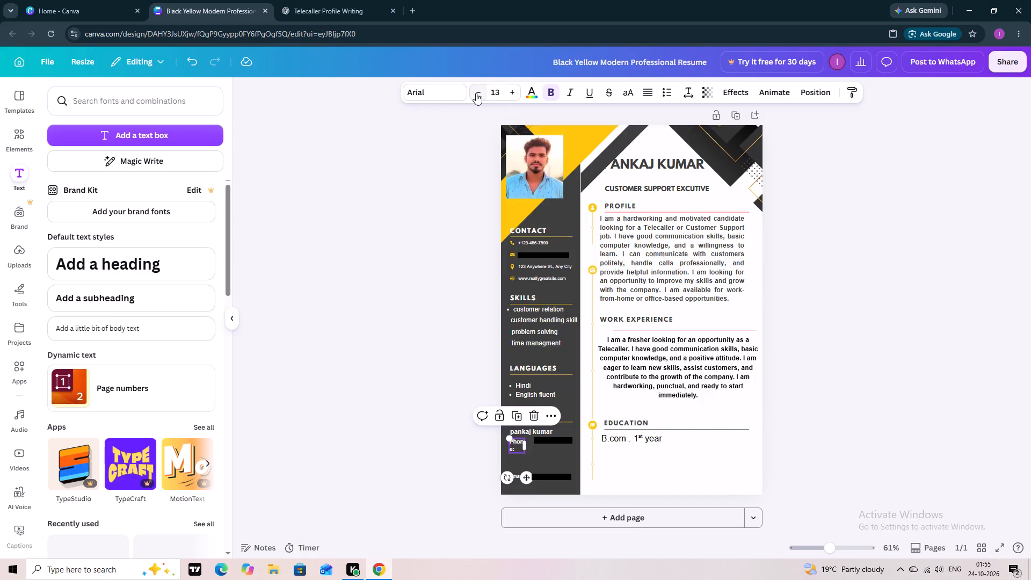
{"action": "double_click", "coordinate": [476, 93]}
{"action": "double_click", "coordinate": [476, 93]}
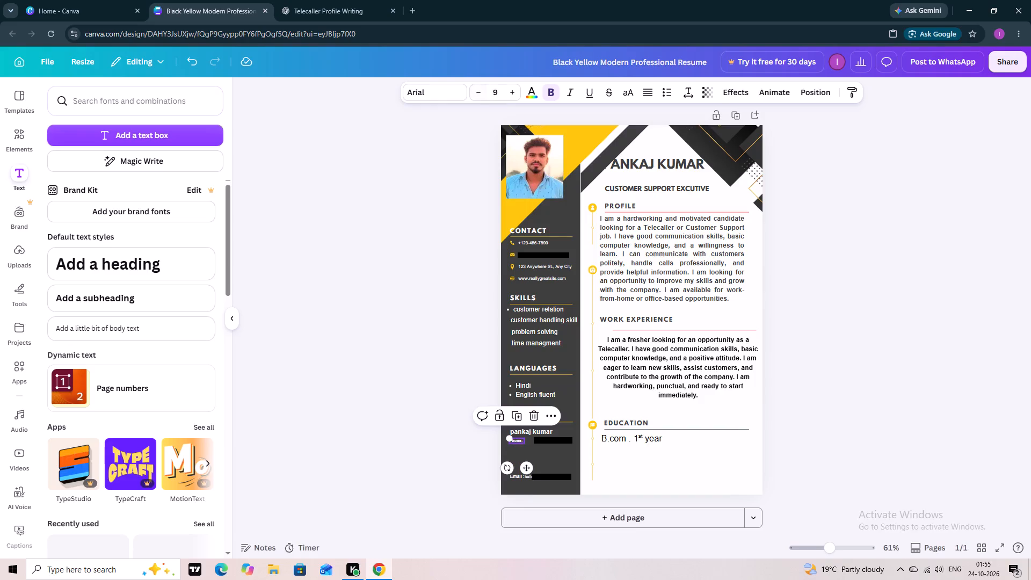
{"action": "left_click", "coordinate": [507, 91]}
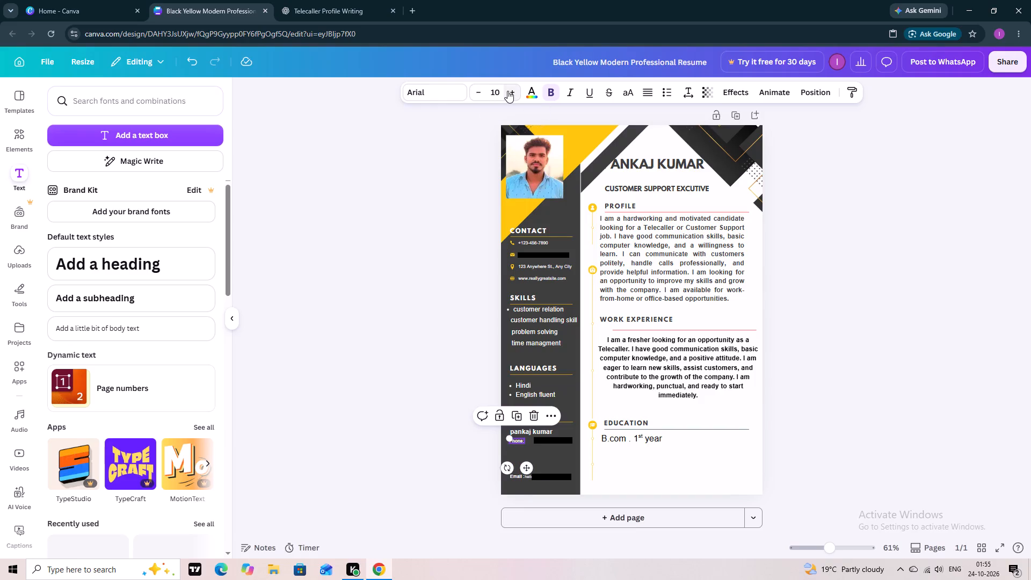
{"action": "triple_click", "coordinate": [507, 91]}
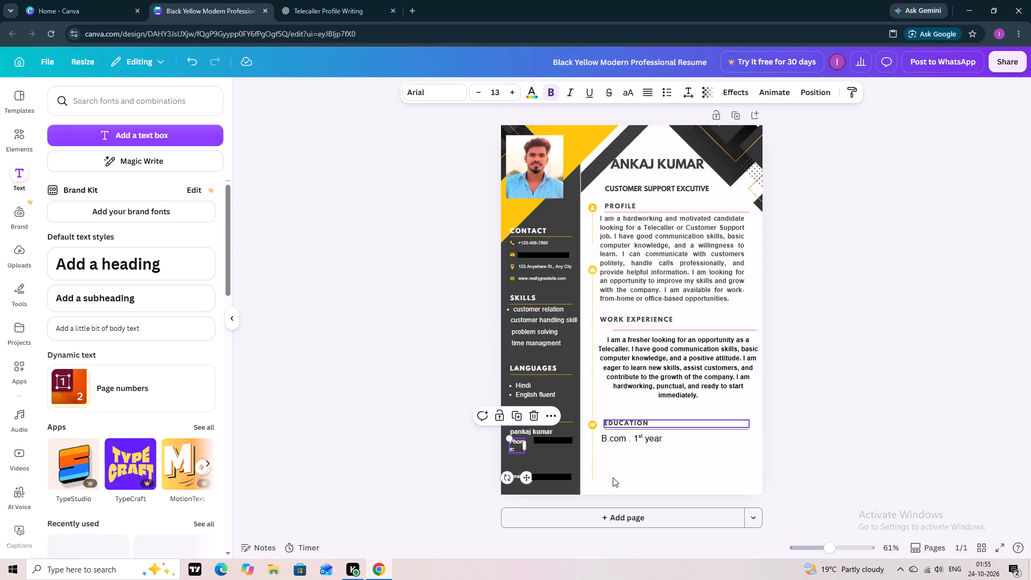
Nudge the reference name slightly up toward the REFERENCE heading, keeping it aligned with the sidebar text.
{"action": "left_click", "coordinate": [542, 436]}
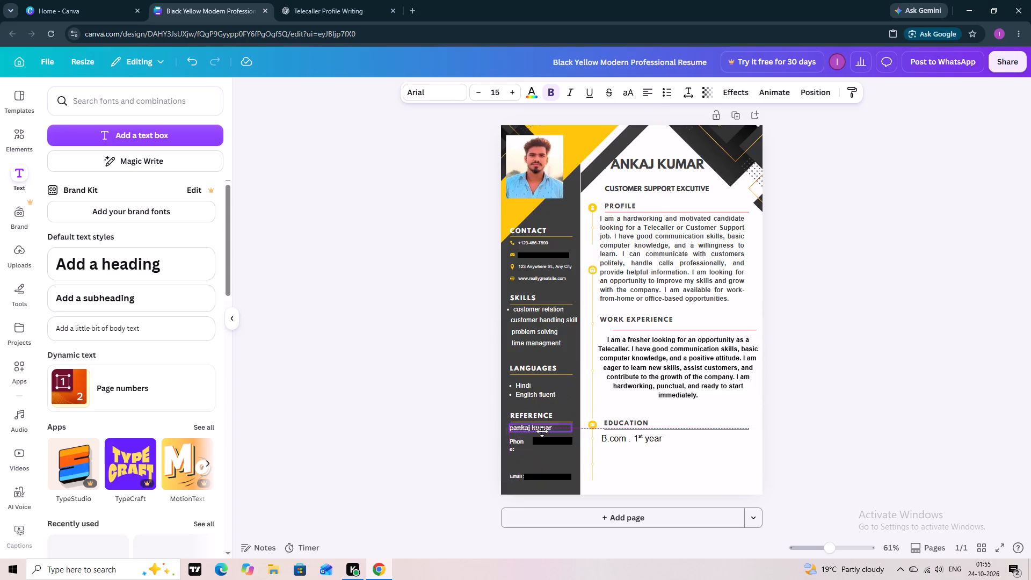
{"action": "left_click", "coordinate": [542, 431]}
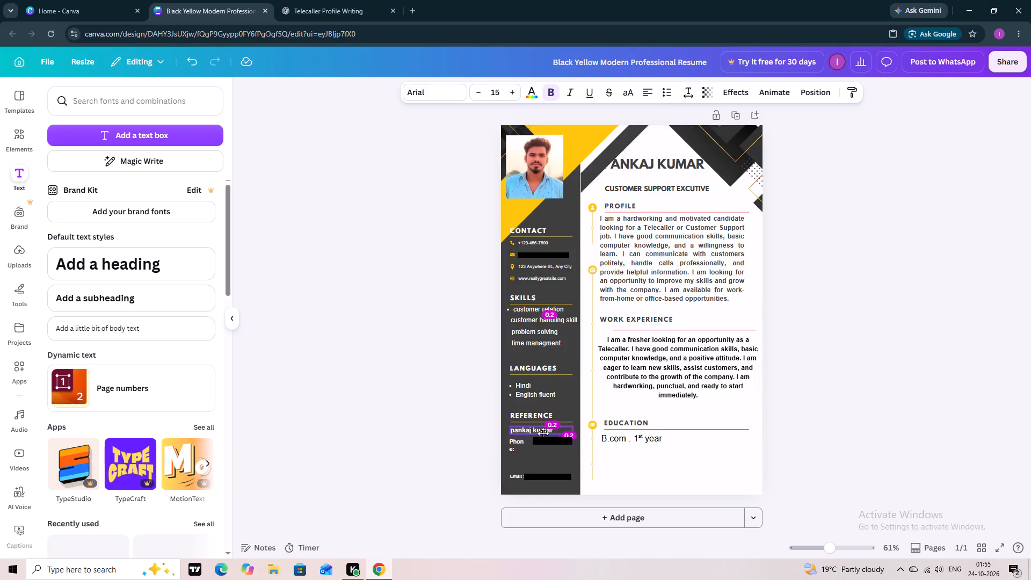
{"action": "left_click", "coordinate": [499, 439]}
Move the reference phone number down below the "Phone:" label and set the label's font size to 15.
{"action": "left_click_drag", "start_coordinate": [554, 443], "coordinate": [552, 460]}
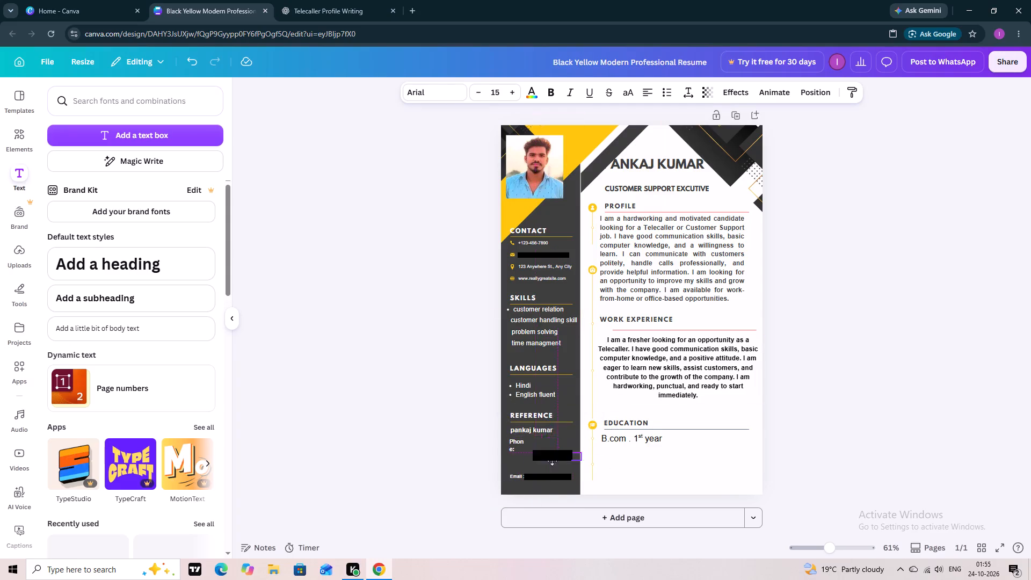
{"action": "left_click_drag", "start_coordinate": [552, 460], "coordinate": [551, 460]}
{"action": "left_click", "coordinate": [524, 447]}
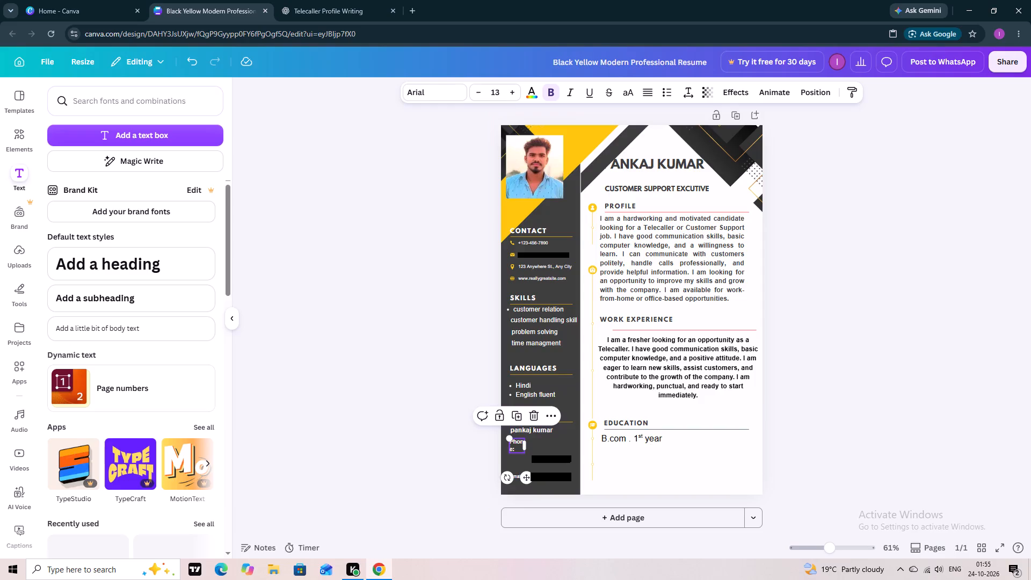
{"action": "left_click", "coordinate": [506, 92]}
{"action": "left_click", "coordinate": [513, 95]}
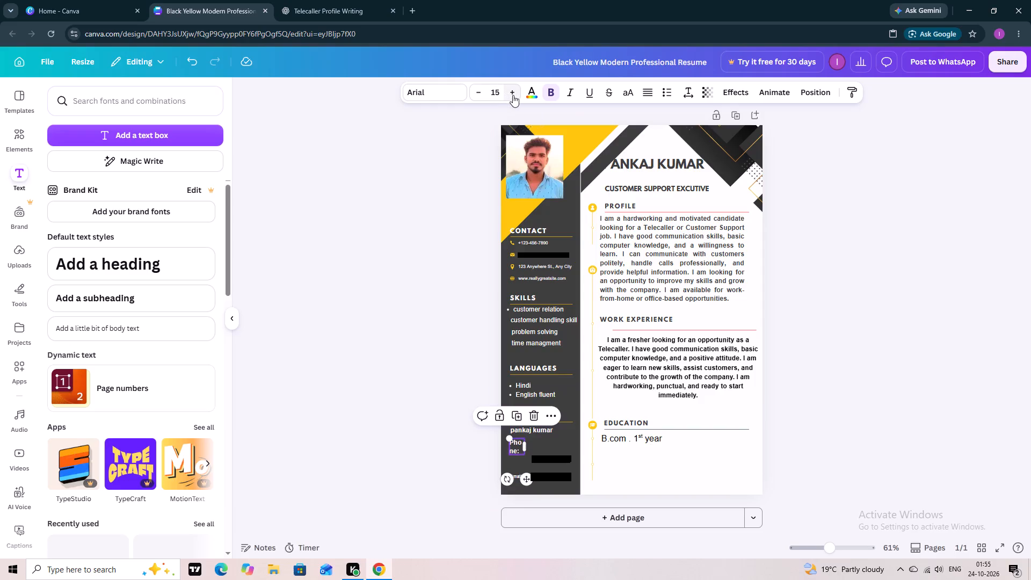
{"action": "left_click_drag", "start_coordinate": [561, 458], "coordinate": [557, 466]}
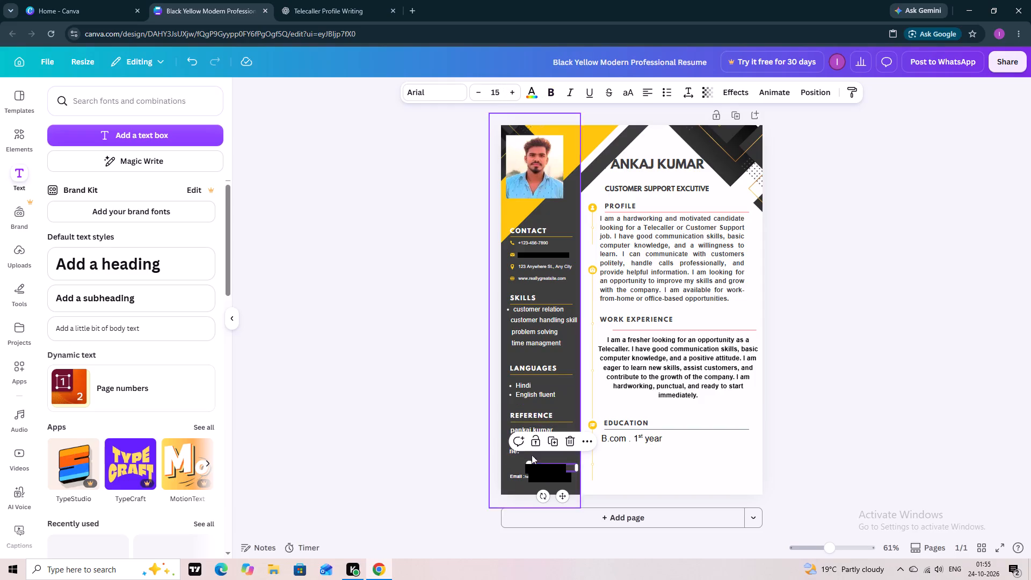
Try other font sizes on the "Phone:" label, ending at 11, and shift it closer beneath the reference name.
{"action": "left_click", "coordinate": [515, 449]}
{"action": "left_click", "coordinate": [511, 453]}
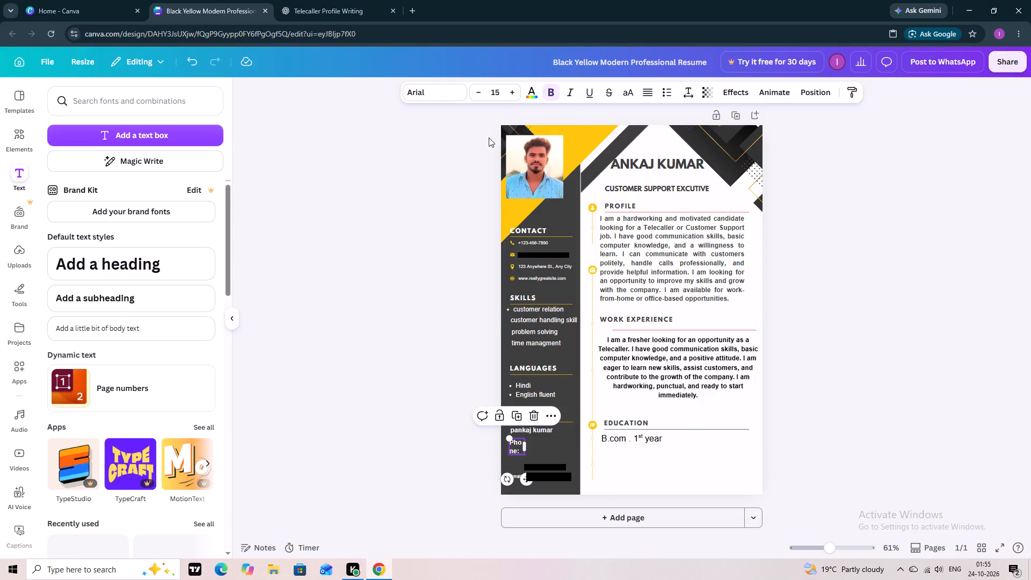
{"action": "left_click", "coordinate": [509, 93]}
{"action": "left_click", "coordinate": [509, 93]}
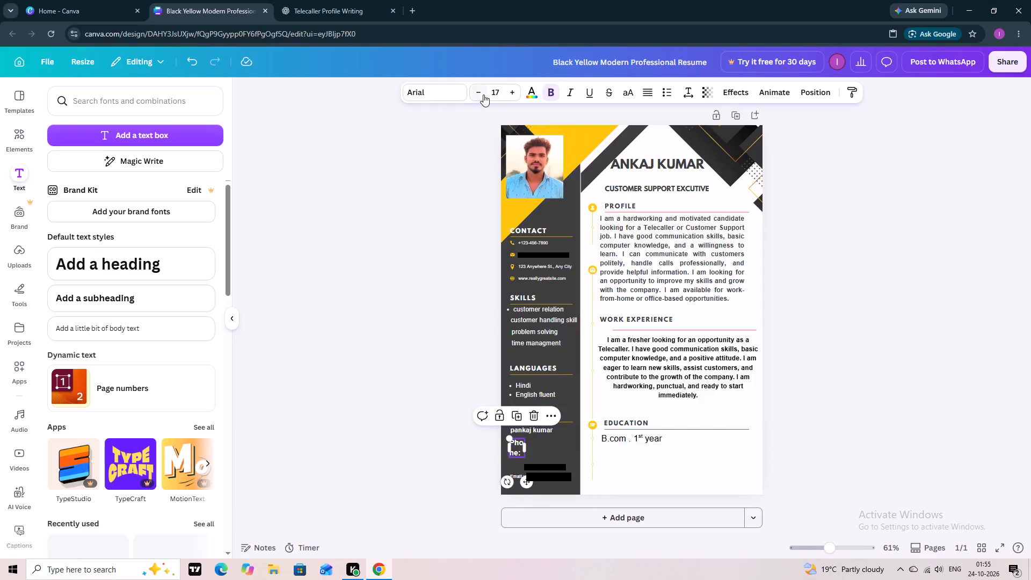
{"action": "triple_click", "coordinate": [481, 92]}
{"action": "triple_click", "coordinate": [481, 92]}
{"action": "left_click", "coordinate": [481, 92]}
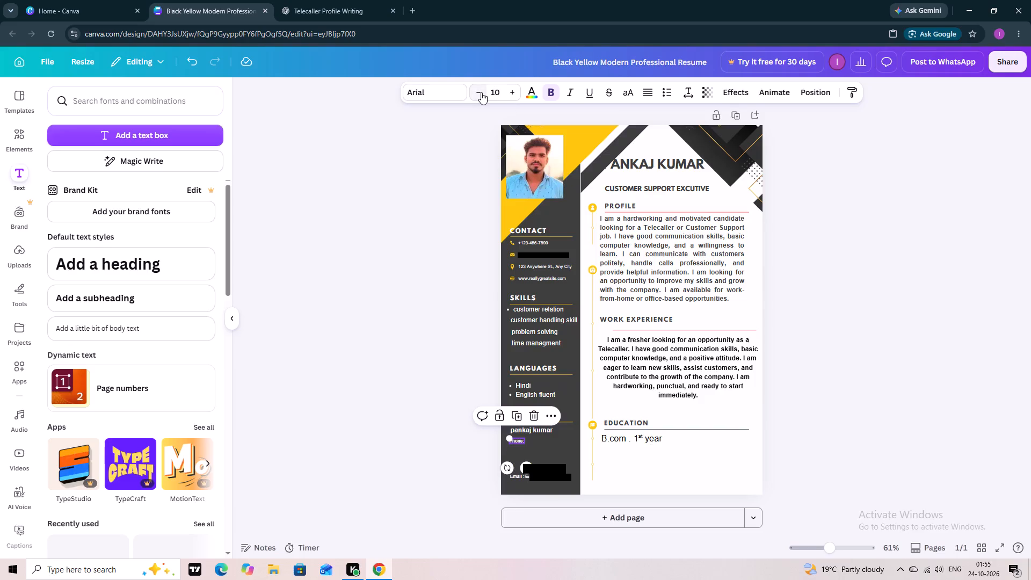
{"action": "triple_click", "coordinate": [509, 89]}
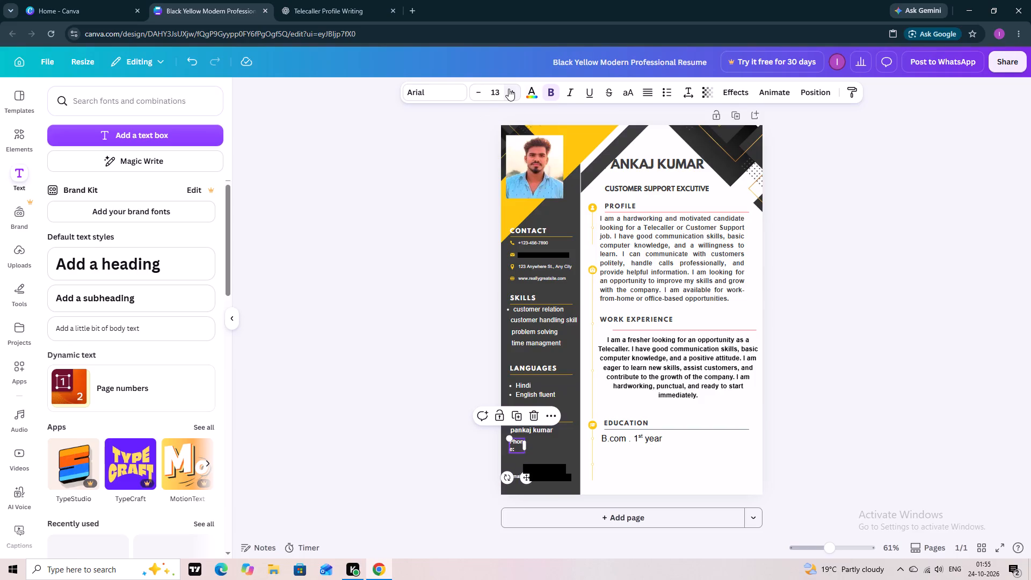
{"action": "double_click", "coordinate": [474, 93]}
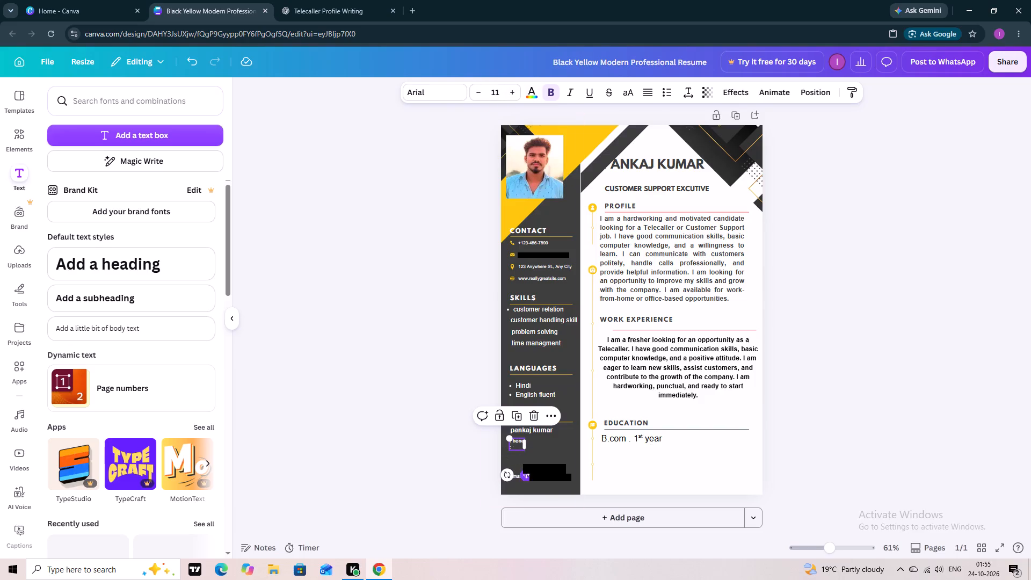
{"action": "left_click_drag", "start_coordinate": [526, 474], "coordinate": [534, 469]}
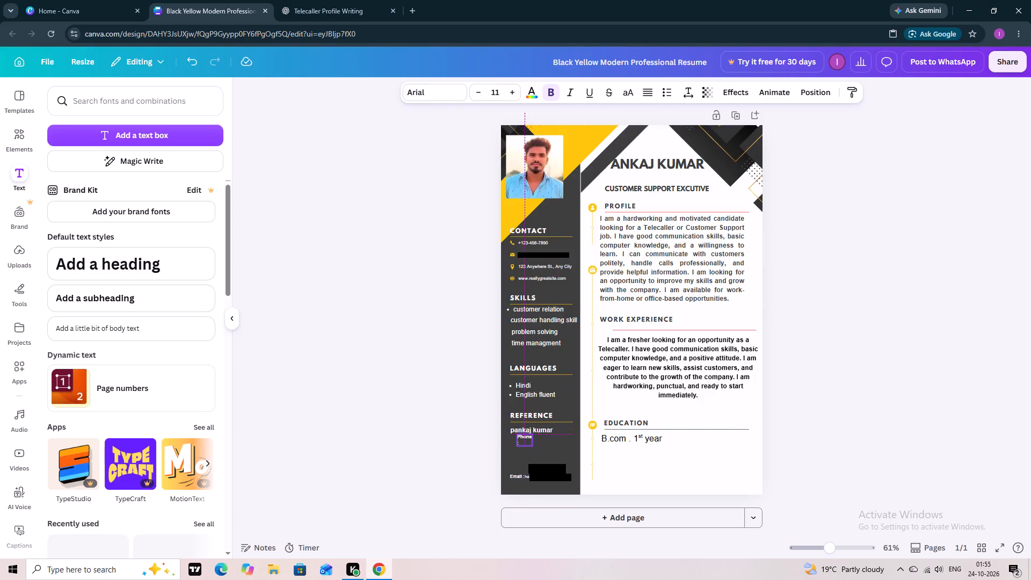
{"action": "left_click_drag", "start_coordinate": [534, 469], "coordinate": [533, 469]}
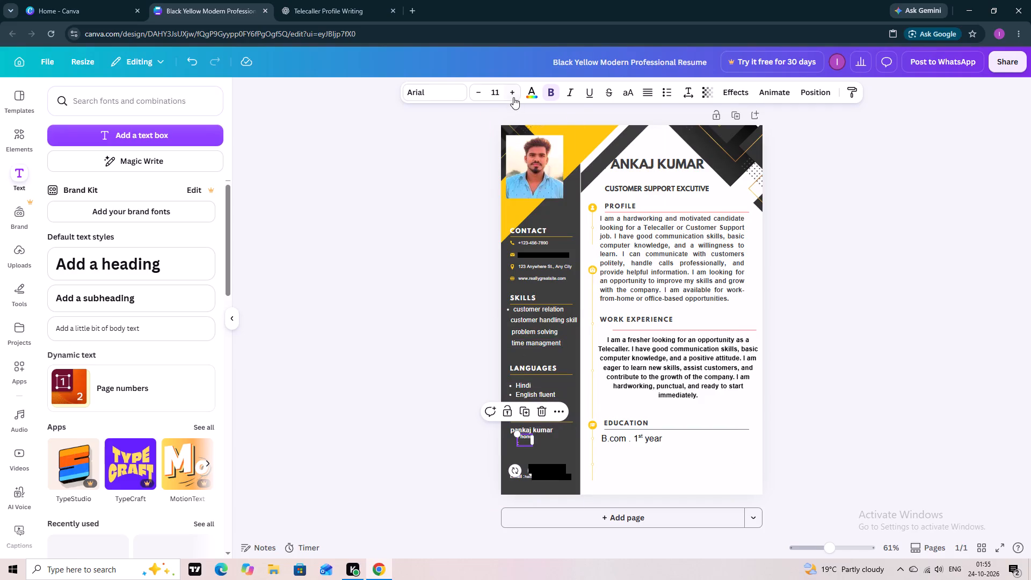
Delete the "Phone:" label from the reference section.
{"action": "left_click", "coordinate": [540, 410]}
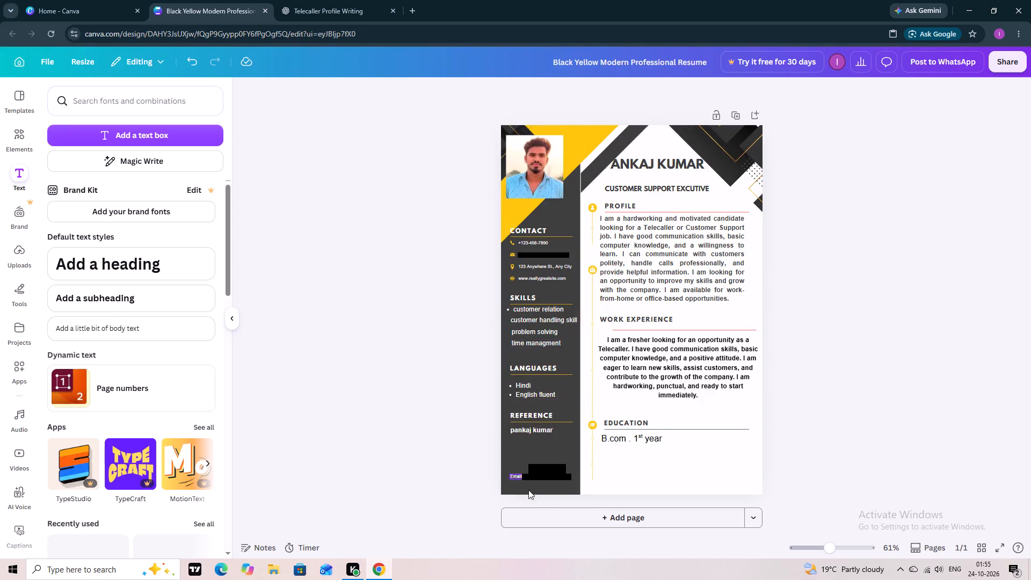
Move the reference phone number up directly beneath the reference name, aligned with the name's left edge.
{"action": "left_click_drag", "start_coordinate": [546, 468], "coordinate": [525, 441]}
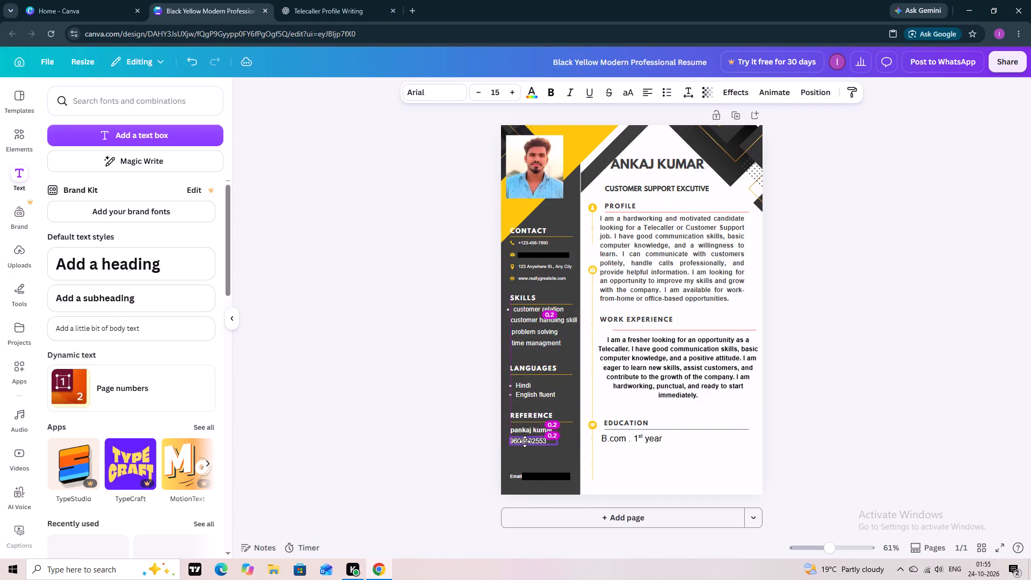
{"action": "left_click_drag", "start_coordinate": [525, 441], "coordinate": [526, 441]}
{"action": "left_click", "coordinate": [556, 462]}
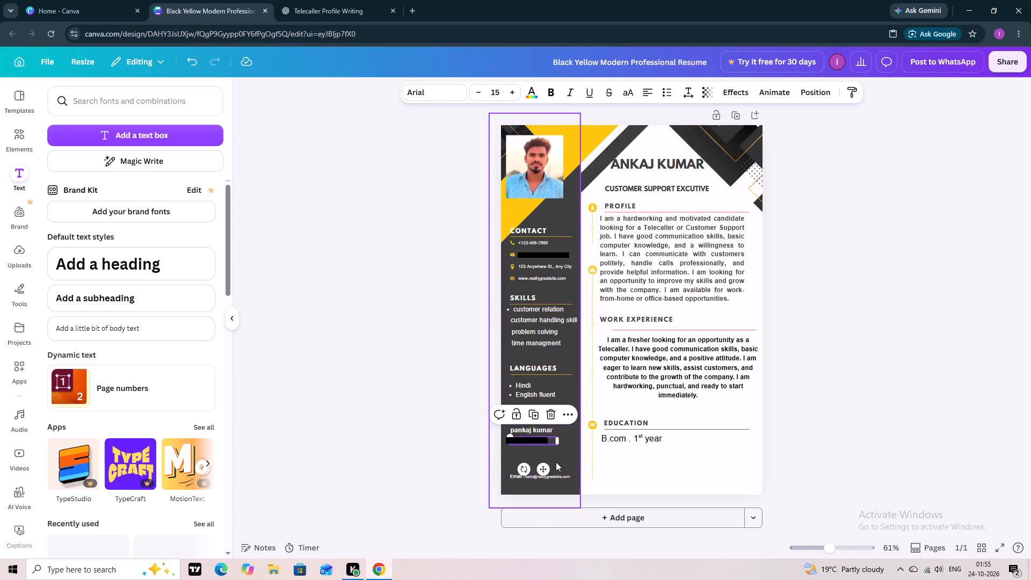
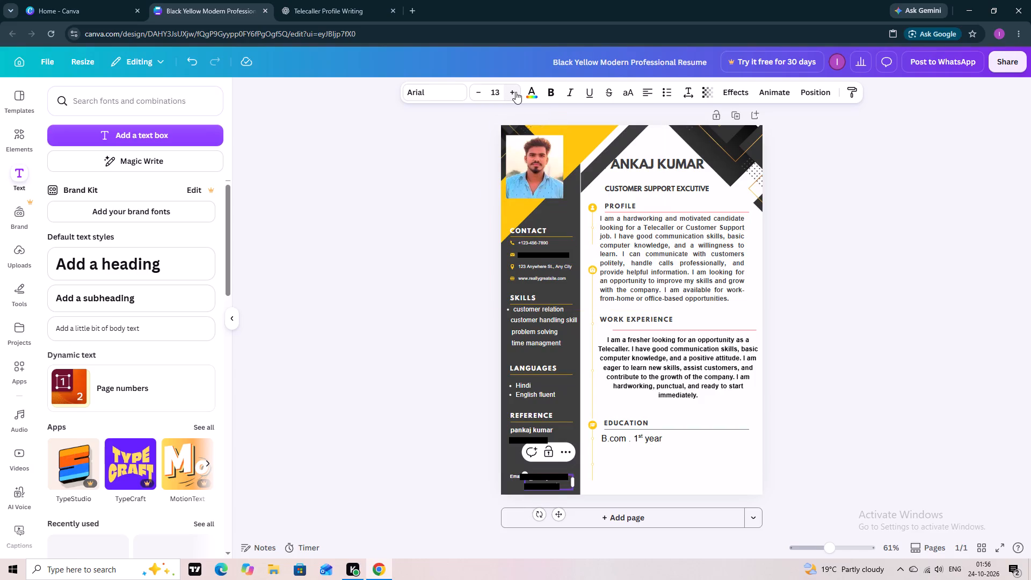
Set the font size of the email address in the reference section to 14.
{"action": "left_click", "coordinate": [515, 92]}
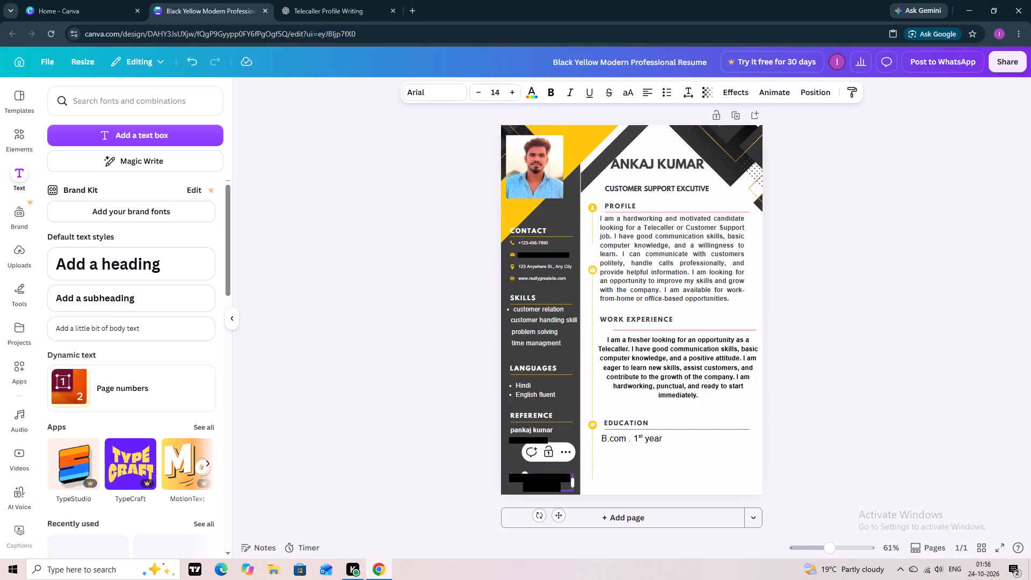
Delete the email label beside the email address in the reference section.
{"action": "left_click", "coordinate": [517, 479]}
{"action": "left_click", "coordinate": [517, 478]}
{"action": "left_click", "coordinate": [517, 474]}
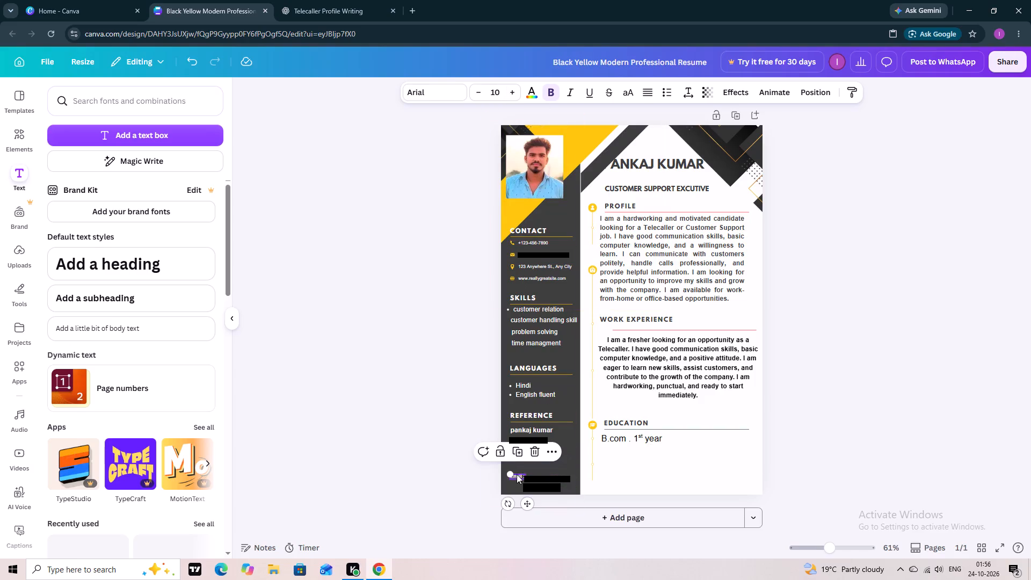
{"action": "left_click", "coordinate": [532, 449]}
Move the reference email address up directly beneath the reference phone number, roughly in line with its left edge.
{"action": "left_click", "coordinate": [541, 483]}
{"action": "left_click_drag", "start_coordinate": [541, 482], "coordinate": [524, 463]}
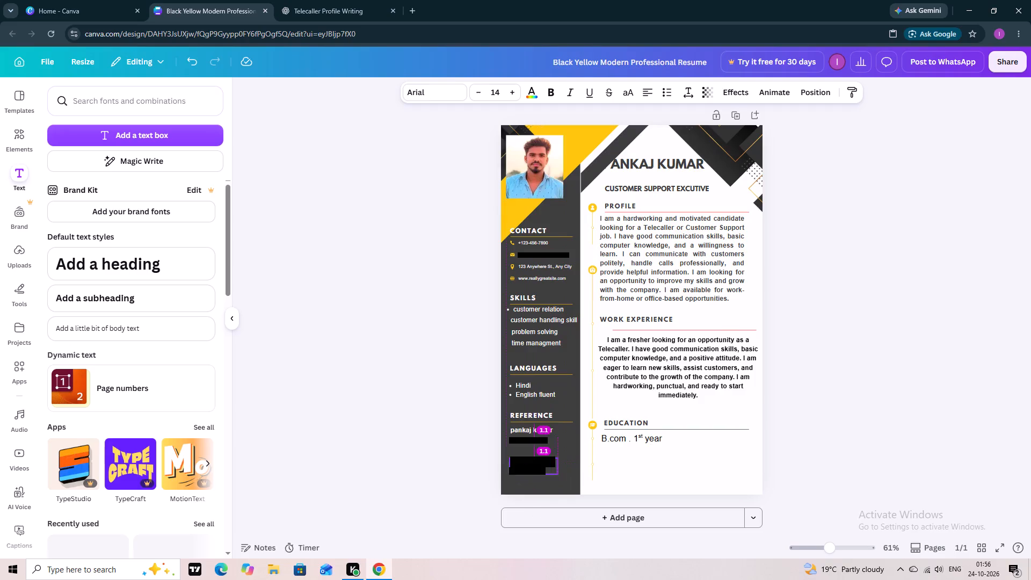
{"action": "left_click_drag", "start_coordinate": [524, 463], "coordinate": [524, 454]}
{"action": "left_click", "coordinate": [524, 454]}
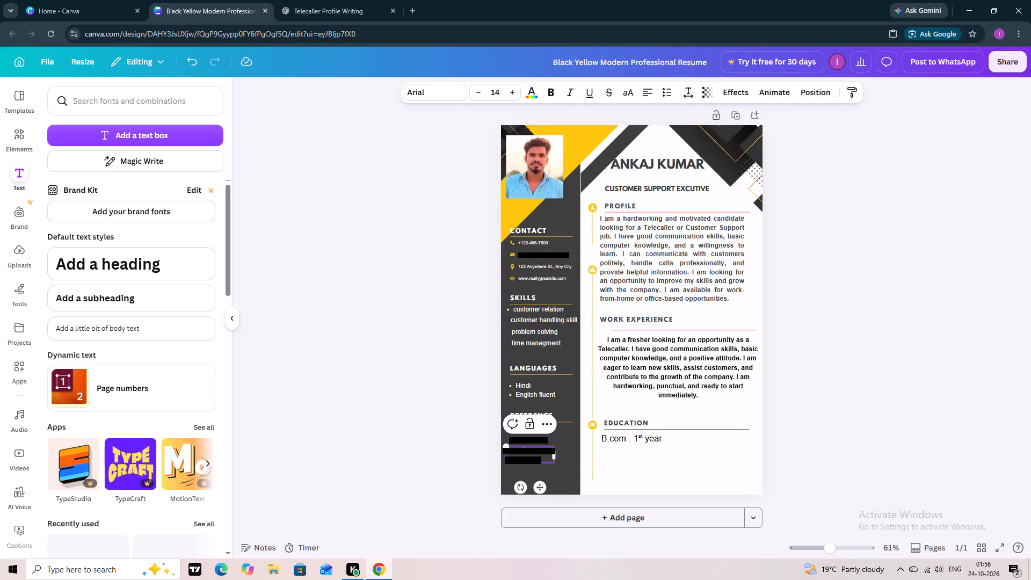
{"action": "left_click", "coordinate": [529, 458]}
{"action": "left_click", "coordinate": [474, 462]}
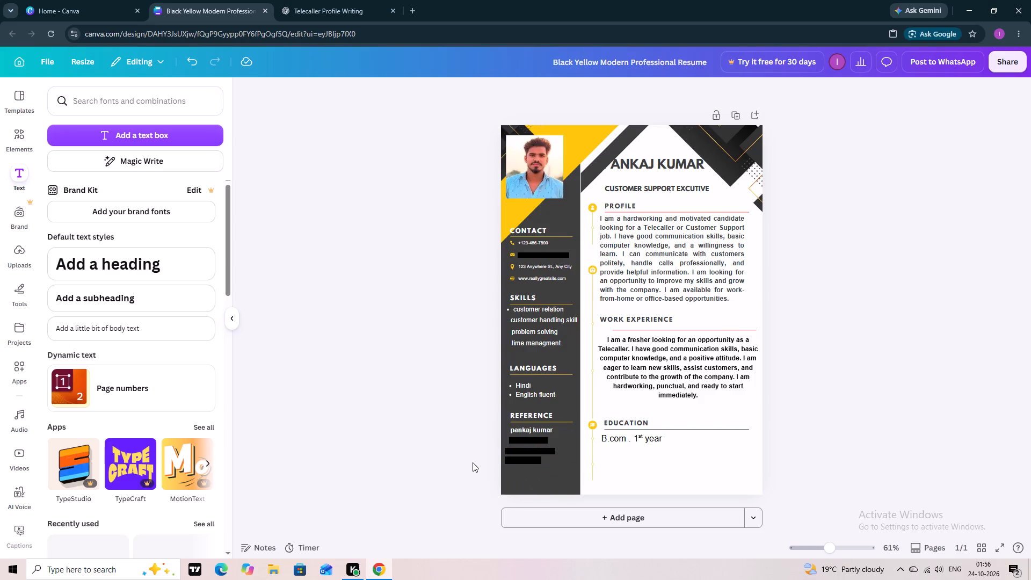
{"action": "left_click", "coordinate": [540, 462]}
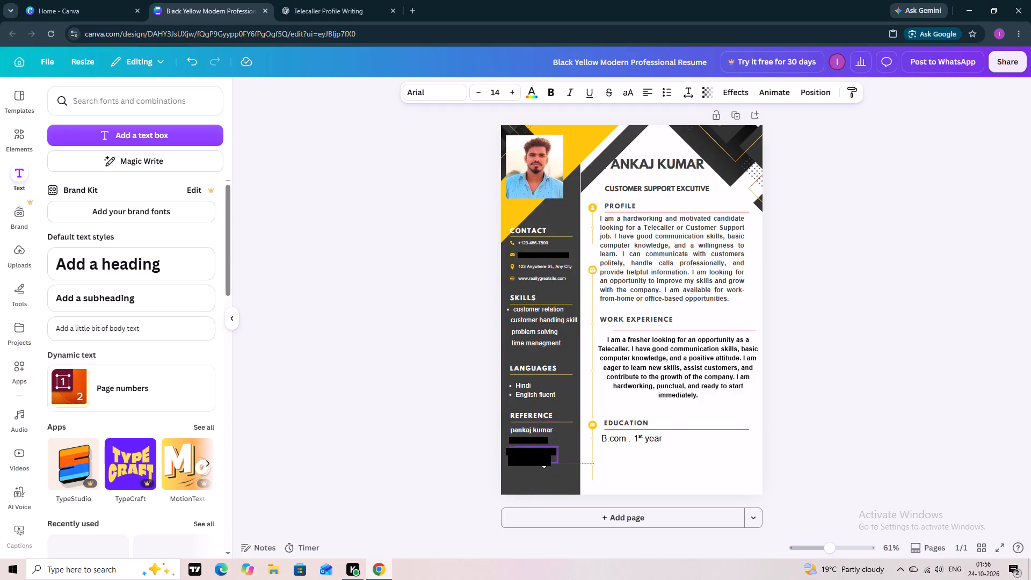
{"action": "left_click", "coordinate": [464, 466]}
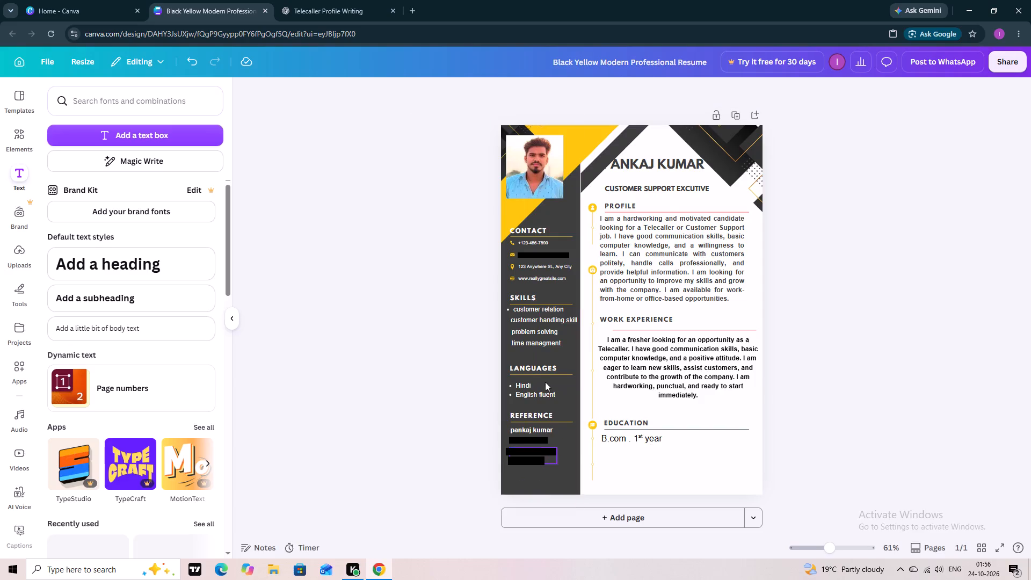
Open the placeholder phone number in the contact section for editing with its whole text selected.
{"action": "left_click", "coordinate": [554, 242]}
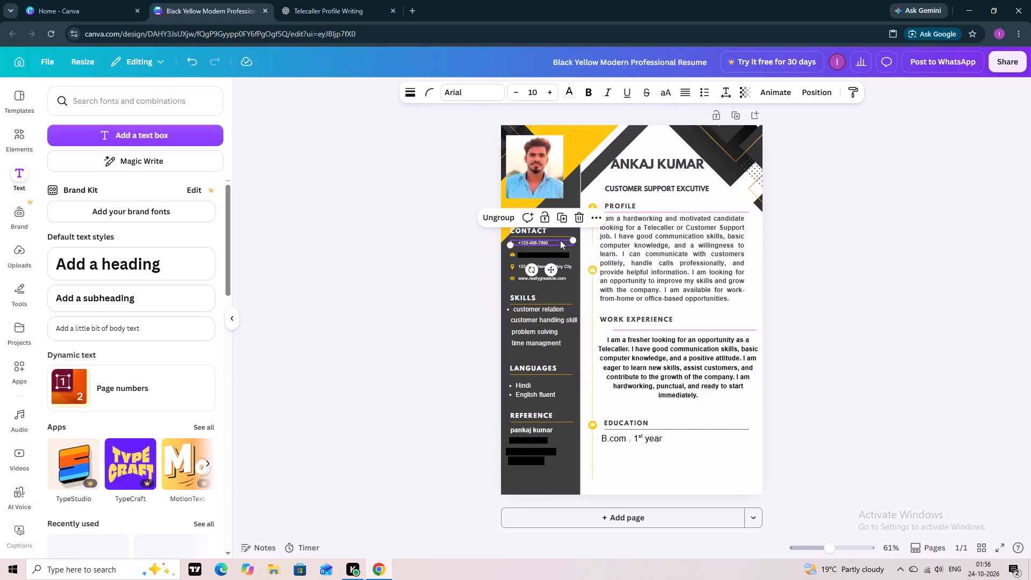
{"action": "double_click", "coordinate": [558, 238]}
{"action": "left_click", "coordinate": [556, 244]}
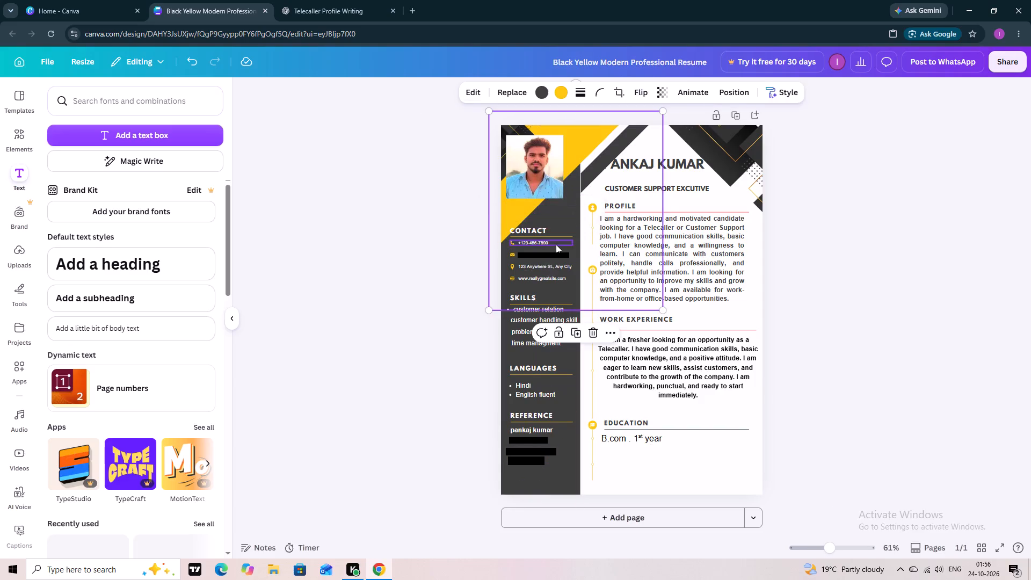
{"action": "left_click", "coordinate": [556, 244]}
{"action": "left_click", "coordinate": [557, 244]}
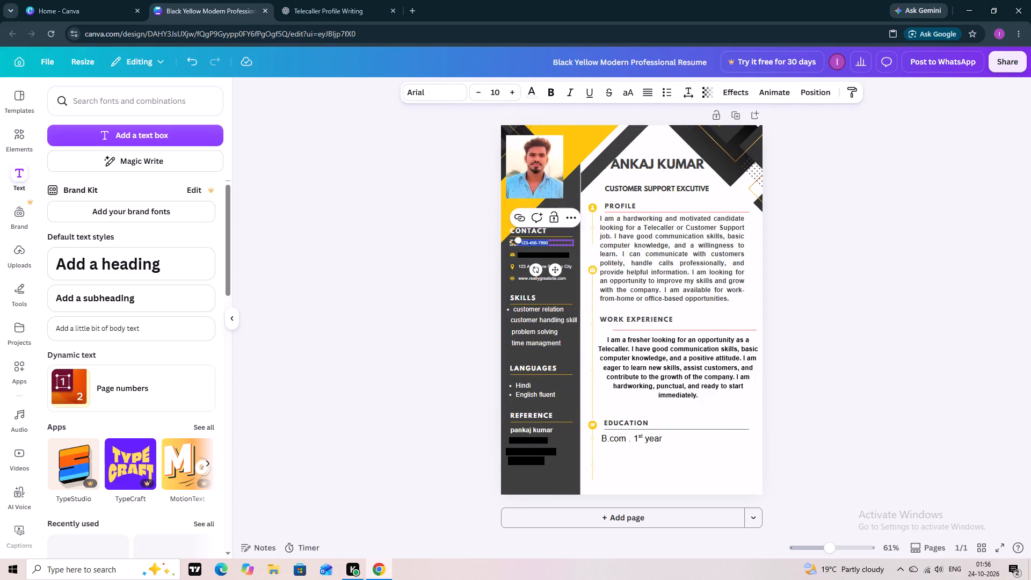
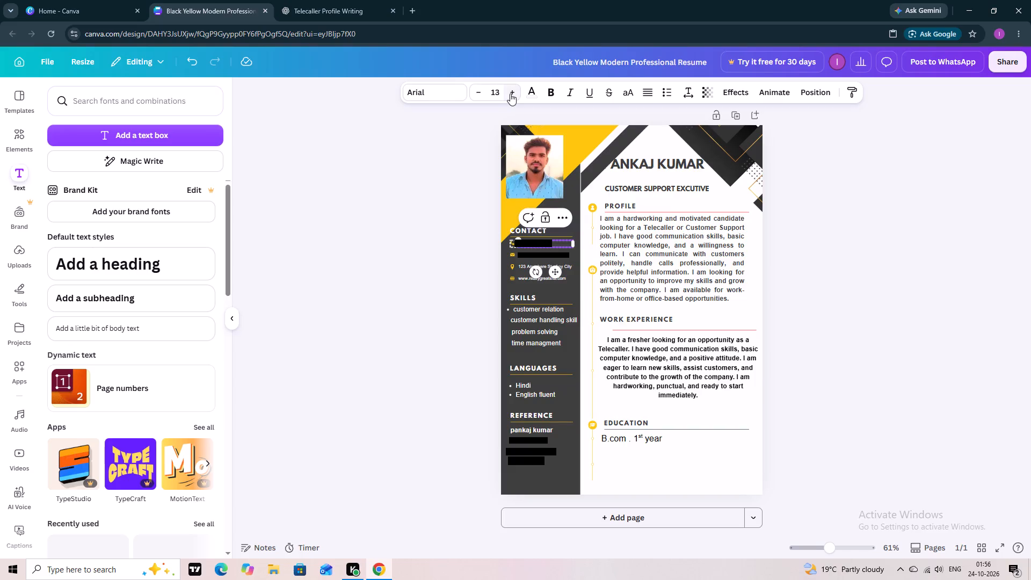
Set the font size of the phone number in the contact section to 14.
{"action": "left_click", "coordinate": [511, 93]}
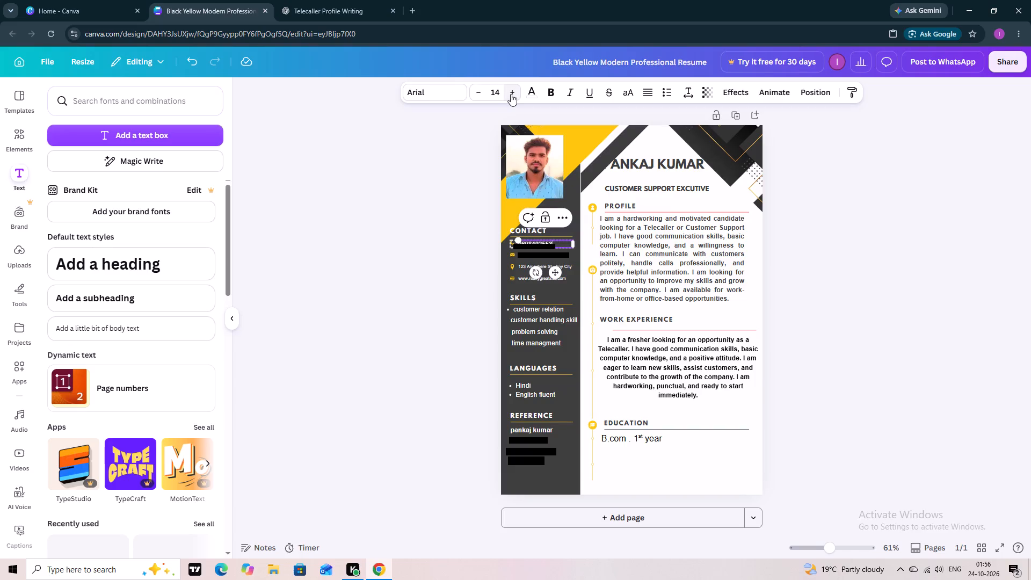
{"action": "left_click", "coordinate": [480, 230]}
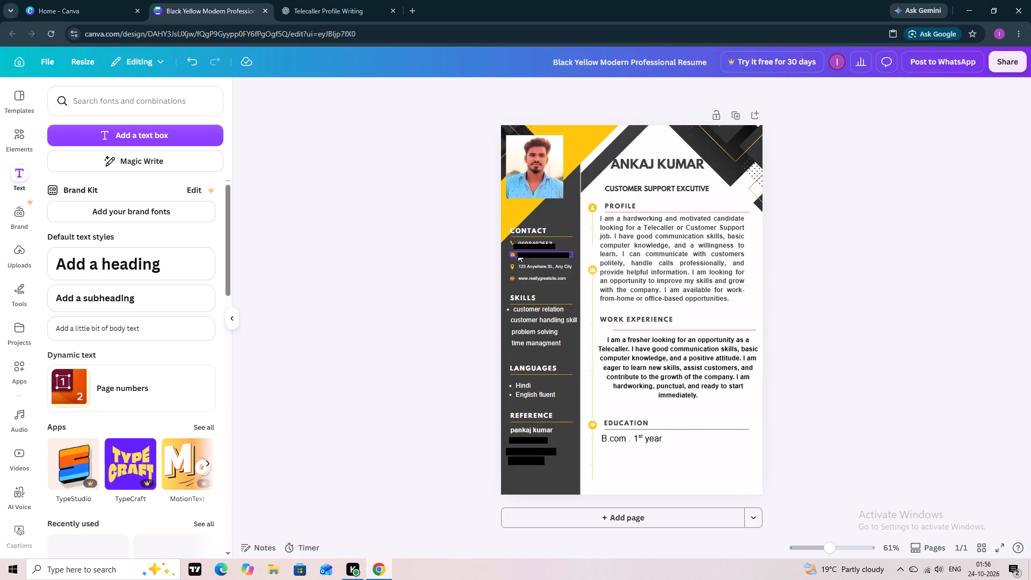
Open the placeholder email address in the contact section for editing with its whole text selected.
{"action": "left_click", "coordinate": [518, 252]}
{"action": "left_click", "coordinate": [536, 255]}
{"action": "left_click", "coordinate": [542, 252]}
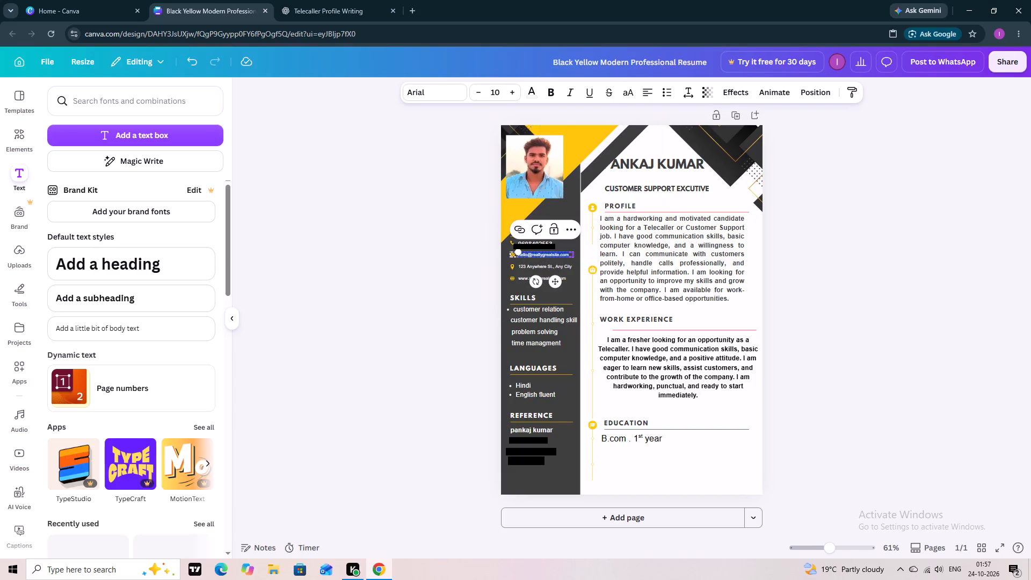
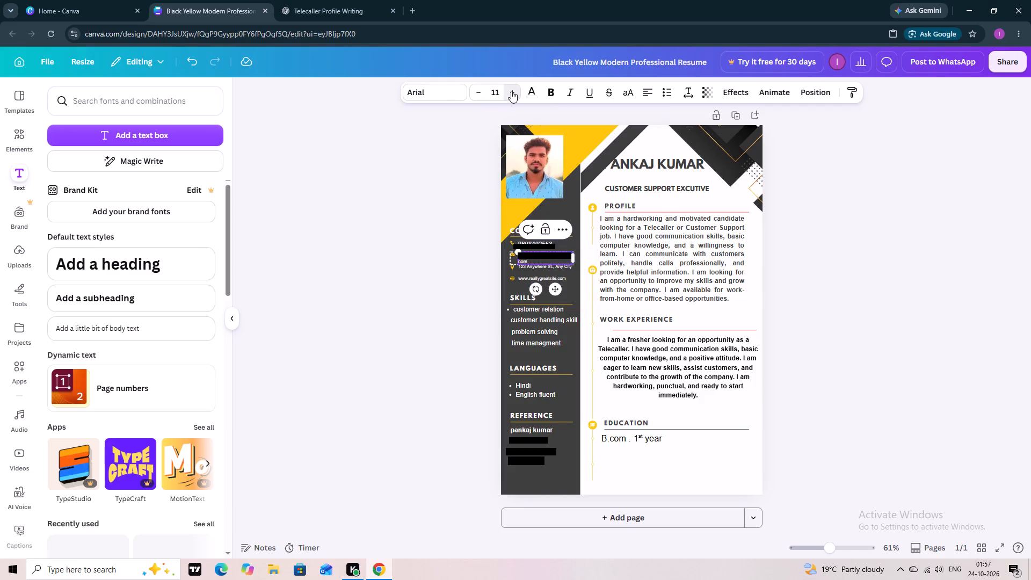
Set the font size of the email address in the contact section to 13 and apply bold to it.
{"action": "left_click", "coordinate": [511, 91]}
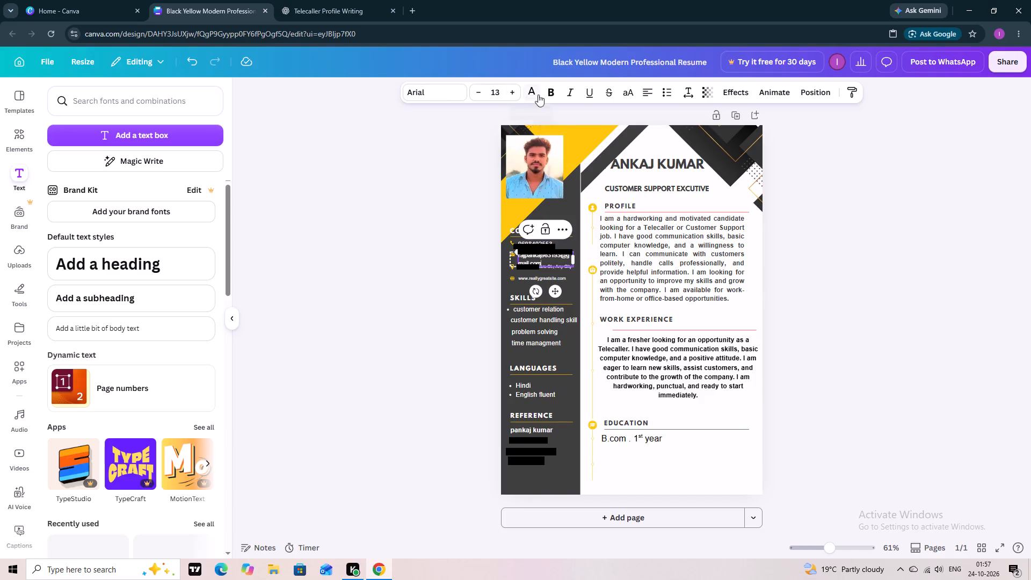
{"action": "left_click", "coordinate": [549, 90]}
{"action": "left_click", "coordinate": [475, 243]}
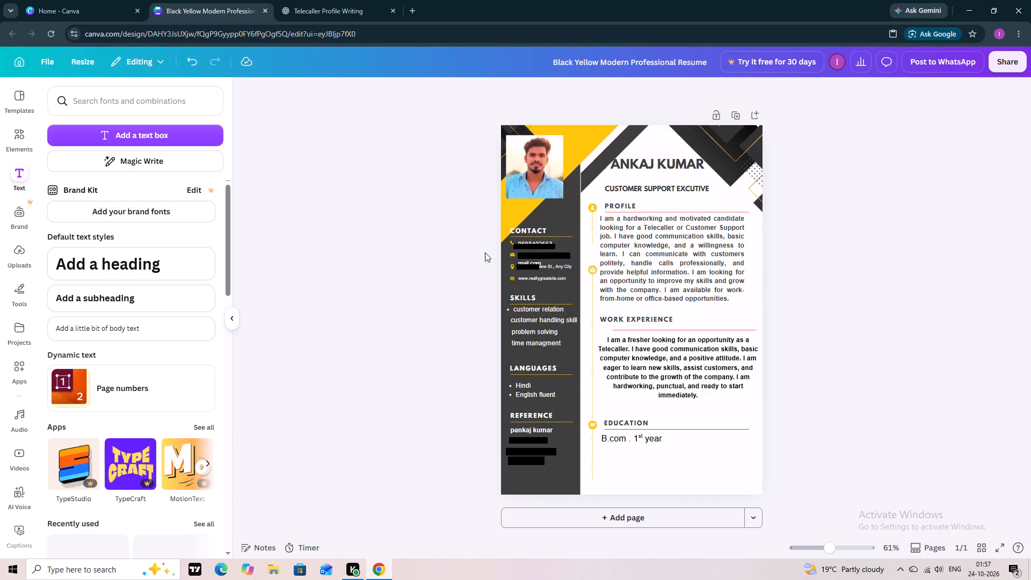
Delete the placeholder street address and website rows from the contact section.
{"action": "left_click_drag", "start_coordinate": [530, 266], "coordinate": [532, 273]}
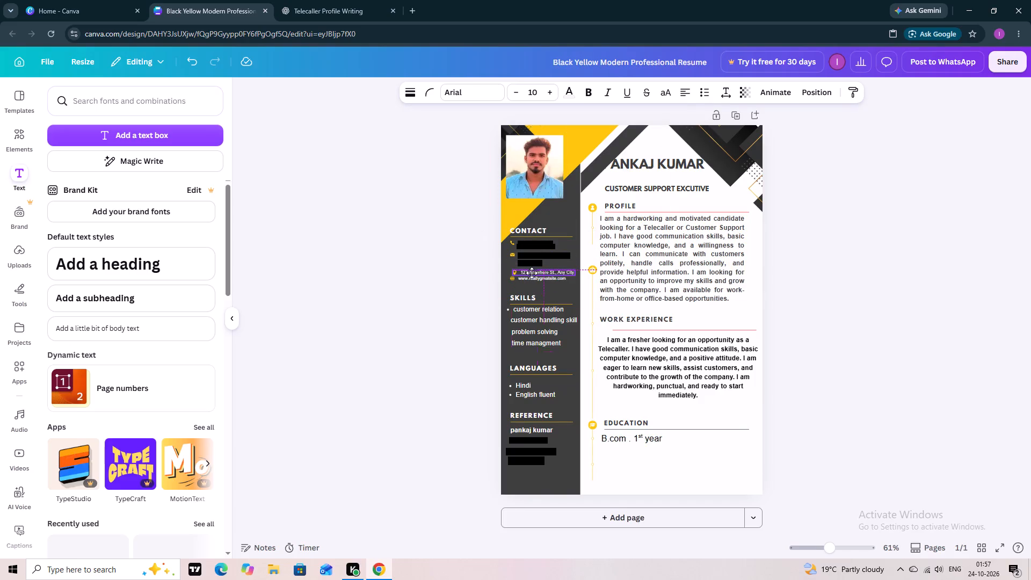
{"action": "left_click_drag", "start_coordinate": [532, 273], "coordinate": [528, 271]}
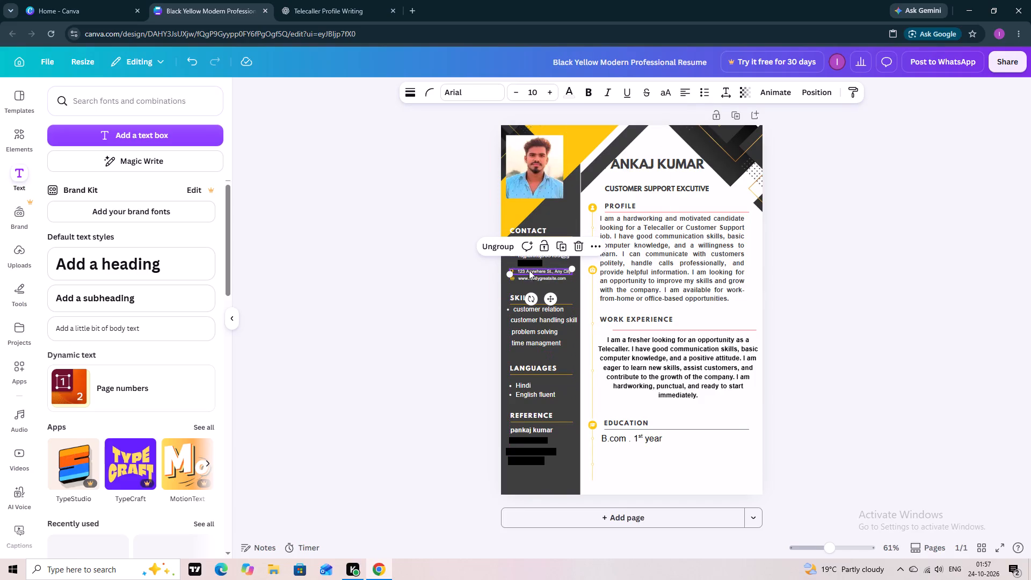
{"action": "left_click", "coordinate": [572, 242]}
{"action": "left_click", "coordinate": [540, 279]}
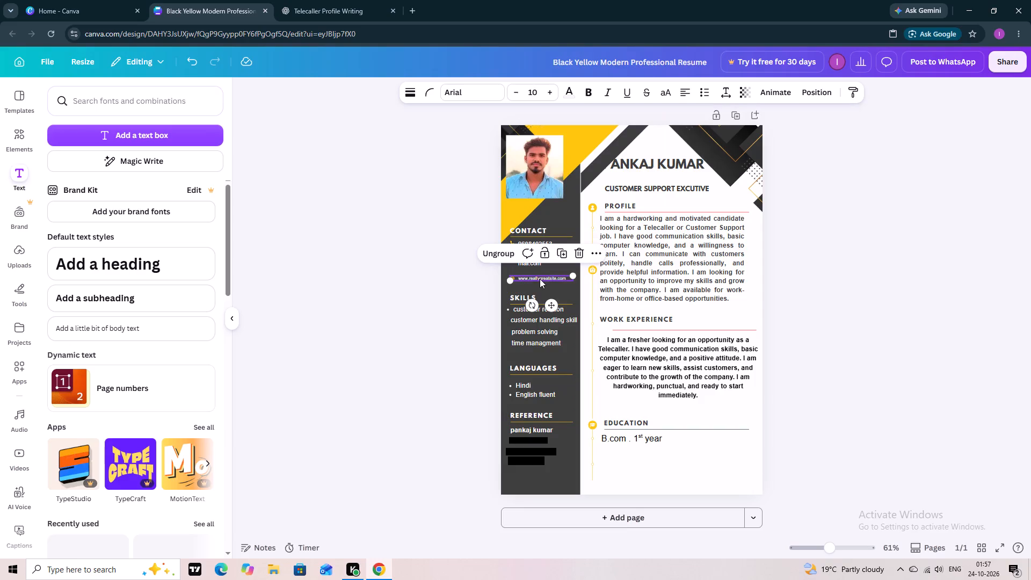
{"action": "left_click", "coordinate": [577, 250]}
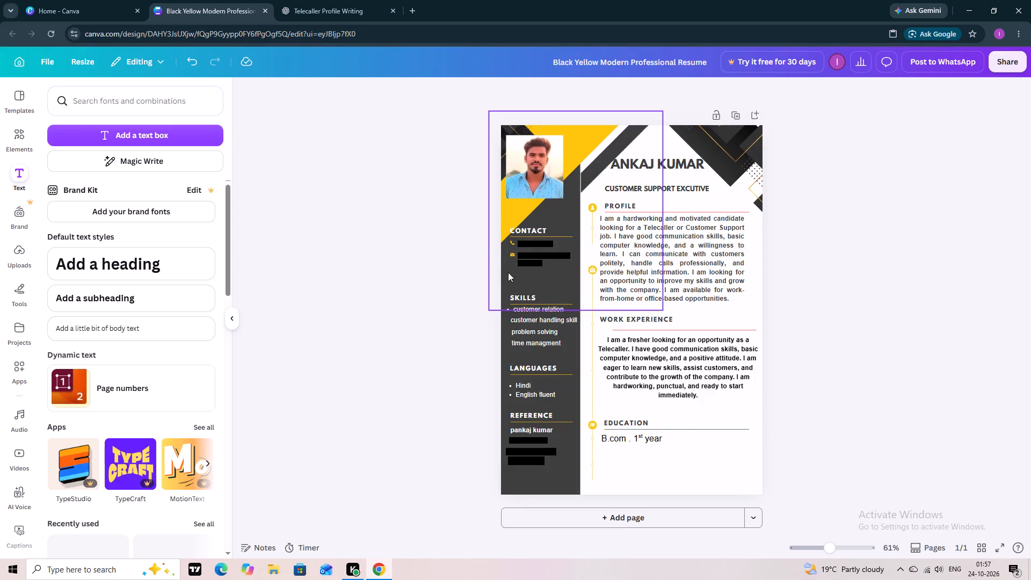
{"action": "left_click", "coordinate": [393, 348]}
Add a new text box and place it below the email address in the contact section.
{"action": "left_click", "coordinate": [180, 146]}
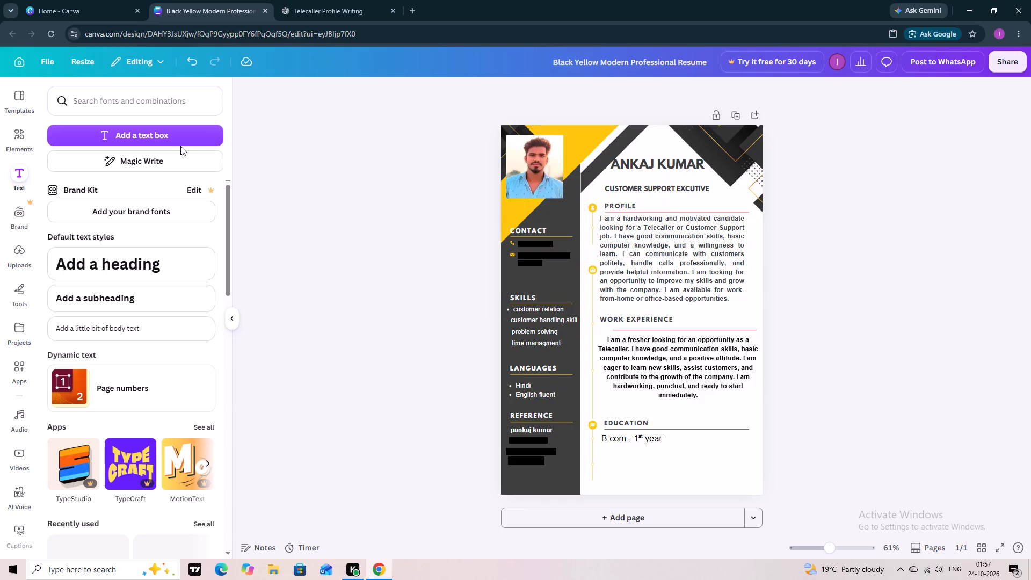
{"action": "left_click", "coordinate": [519, 273]}
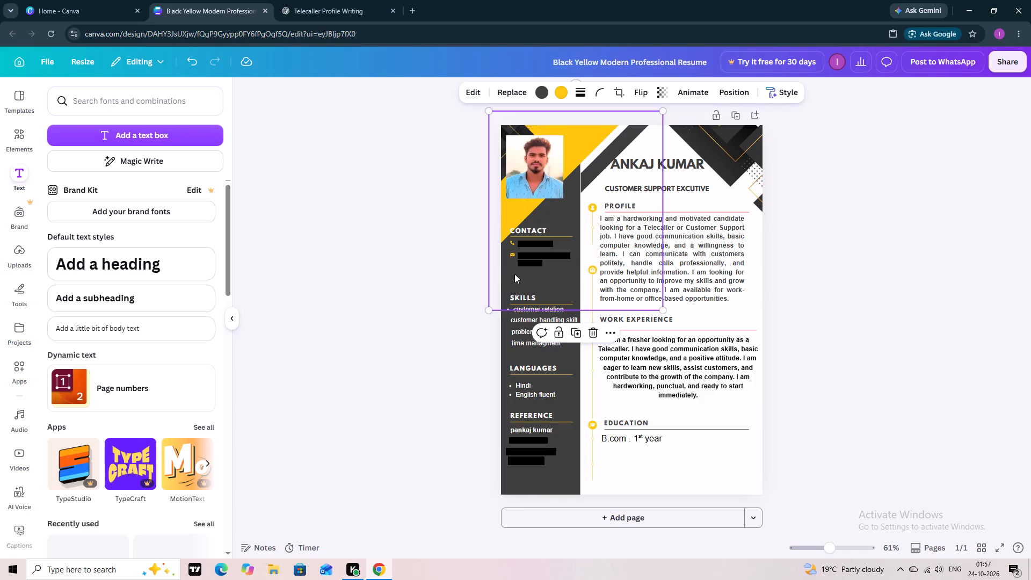
{"action": "left_click", "coordinate": [402, 288]}
{"action": "left_click", "coordinate": [181, 137]}
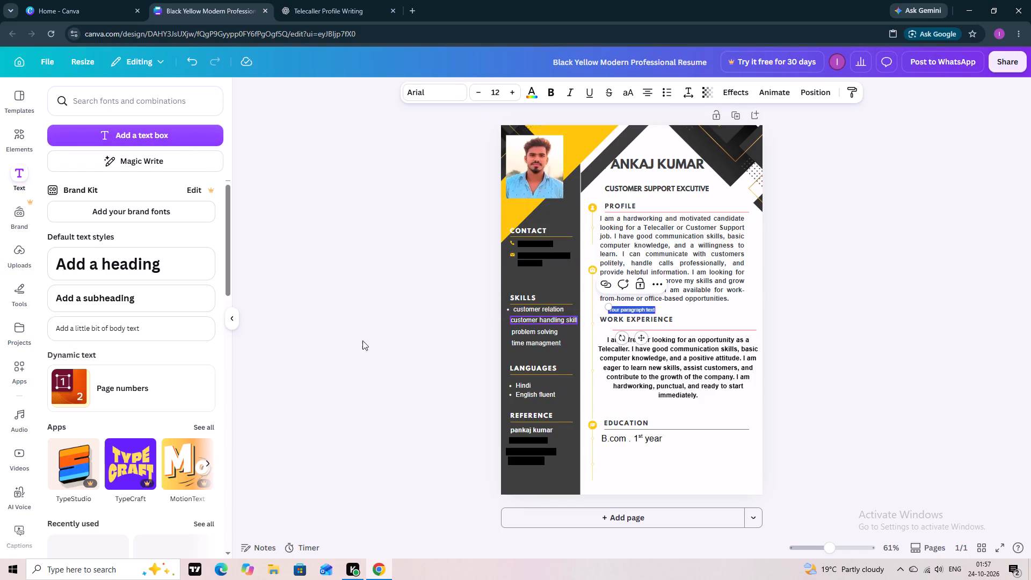
{"action": "left_click", "coordinate": [362, 340]}
{"action": "left_click_drag", "start_coordinate": [640, 308], "coordinate": [544, 274]}
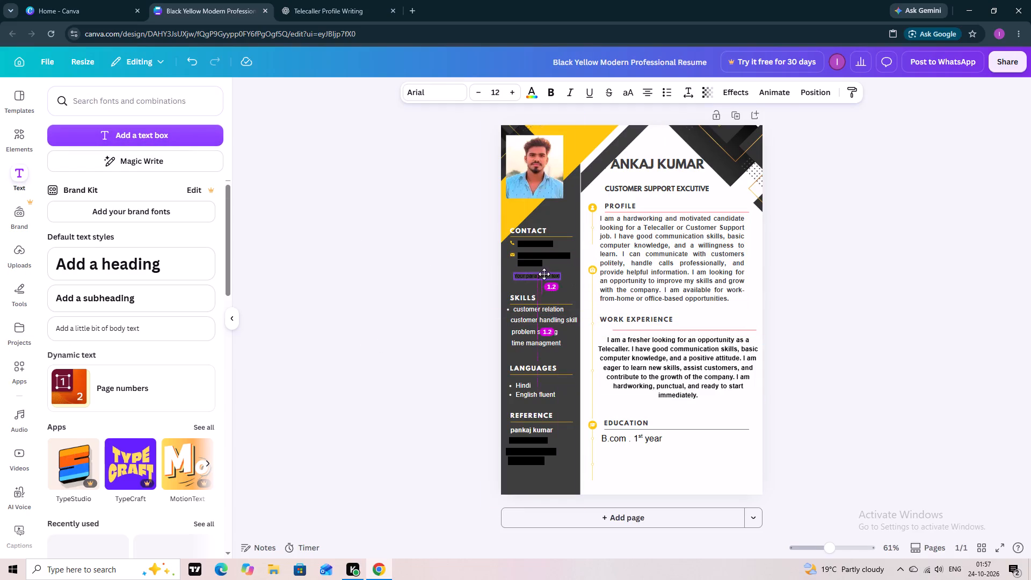
{"action": "left_click_drag", "start_coordinate": [544, 274], "coordinate": [540, 274]}
Replace the new text box's placeholder text with "town gaya bihar".
{"action": "left_click", "coordinate": [539, 275]}
{"action": "key", "text": "BackSpace"}
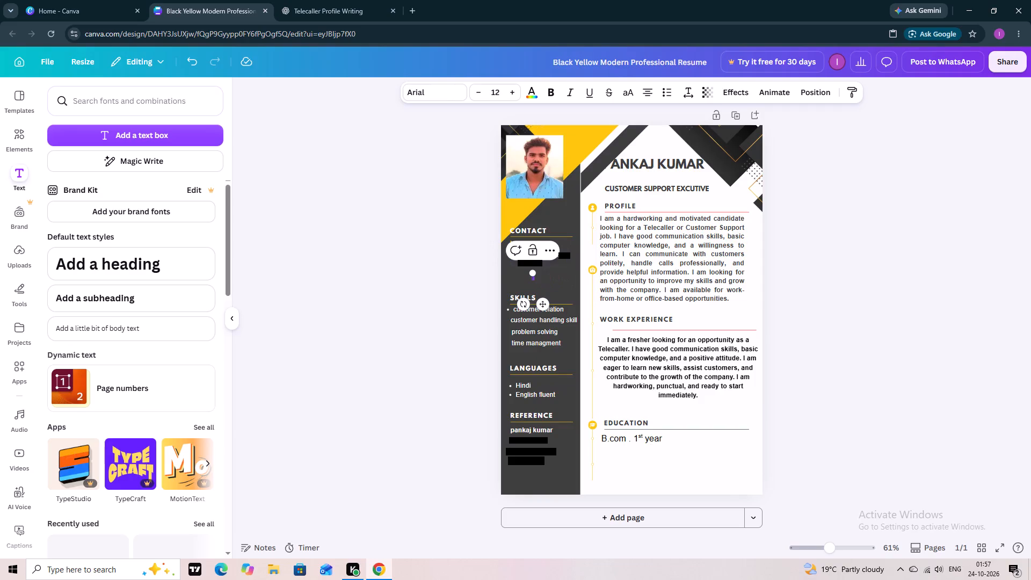
{"action": "key", "text": "t"}
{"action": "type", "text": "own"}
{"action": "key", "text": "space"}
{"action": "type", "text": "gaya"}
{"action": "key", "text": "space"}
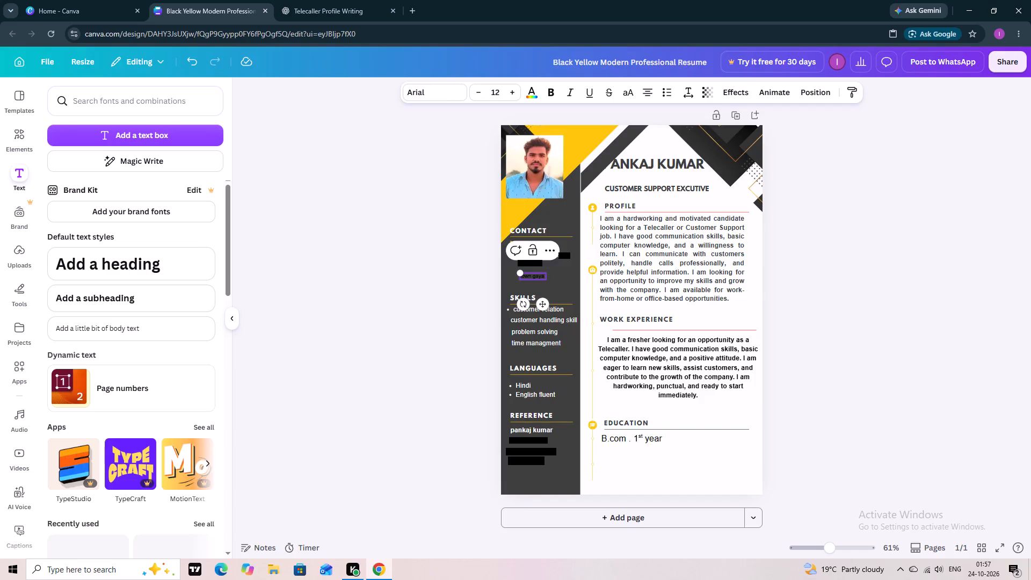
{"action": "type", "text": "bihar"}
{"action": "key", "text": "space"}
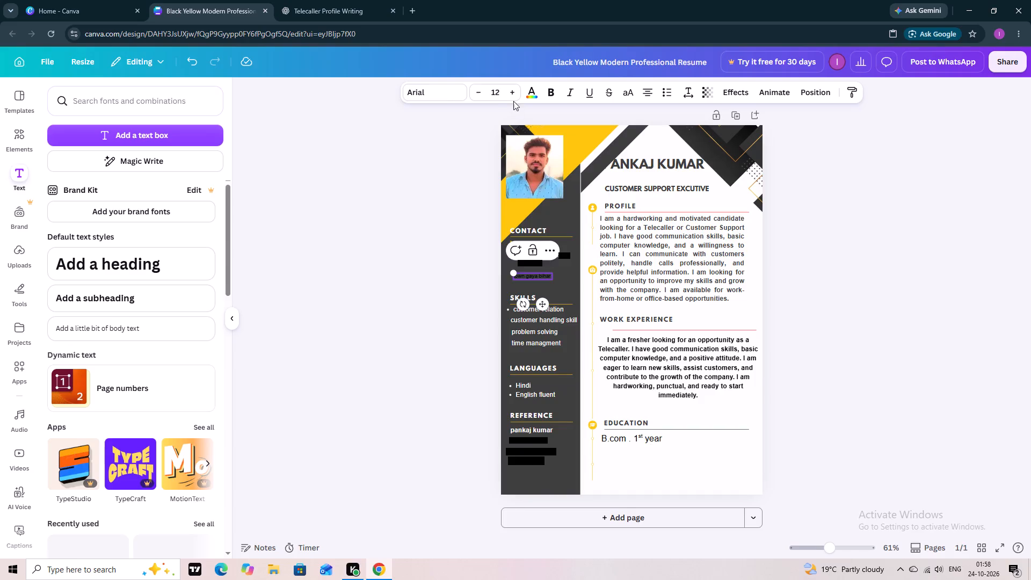
Set the font size of the town line in the contact section to 15.
{"action": "triple_click", "coordinate": [511, 95]}
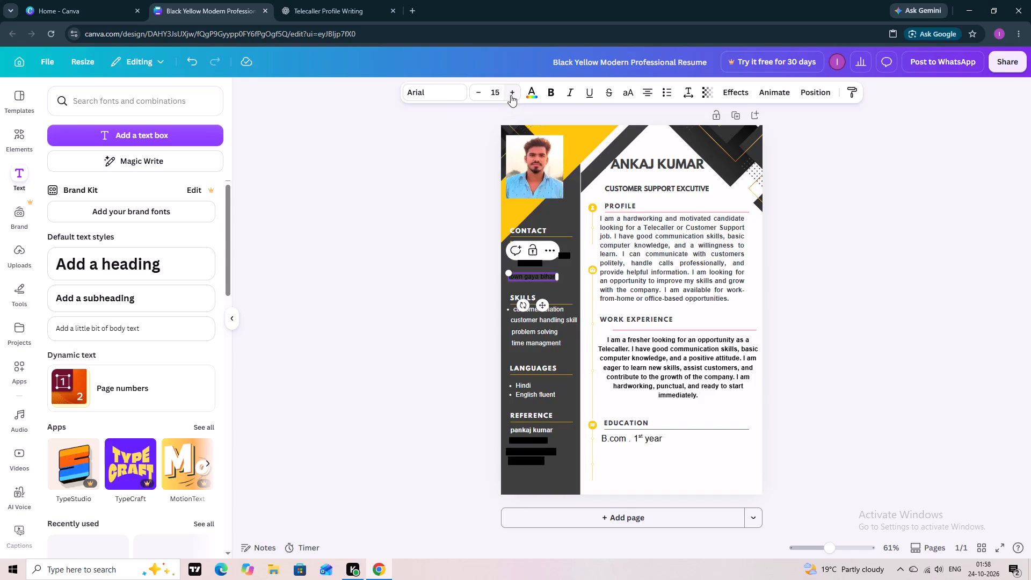
Insert a dash after "town" so the contact line reads "town – gaya bihar".
{"action": "left_click", "coordinate": [526, 277]}
{"action": "key", "text": "minus"}
{"action": "key", "text": "equal"}
{"action": "key", "text": "BackSpace"}
{"action": "key", "text": "minus"}
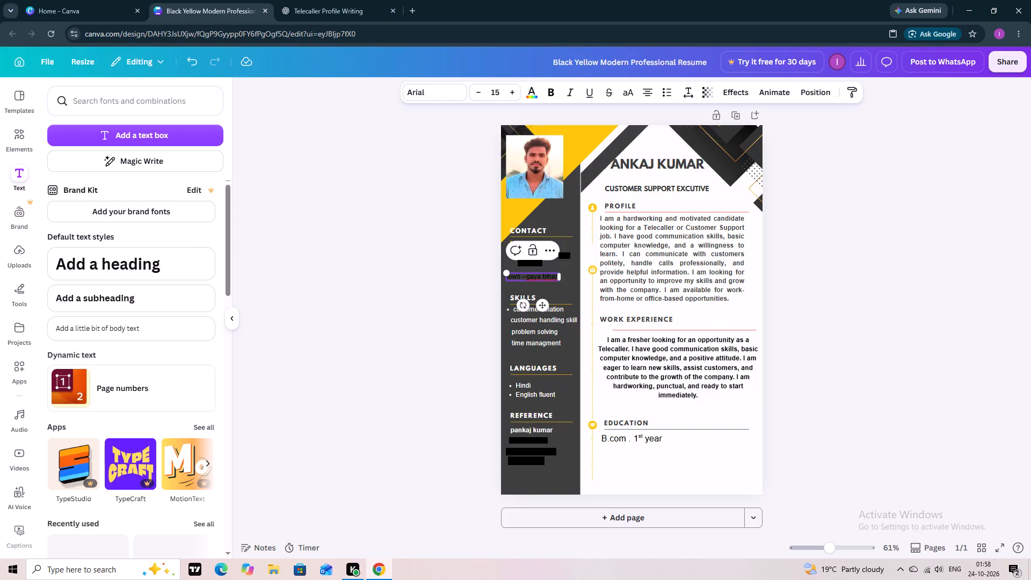
{"action": "key", "text": "space"}
Try to bold the town line in the contact section and set its text colour to white.
{"action": "left_click", "coordinate": [552, 93]}
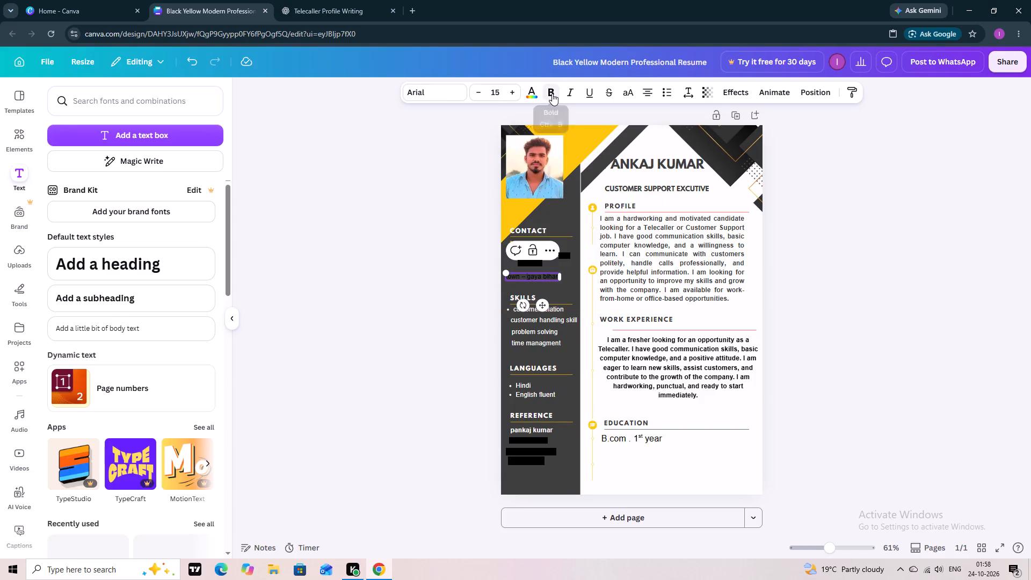
{"action": "left_click", "coordinate": [404, 215]}
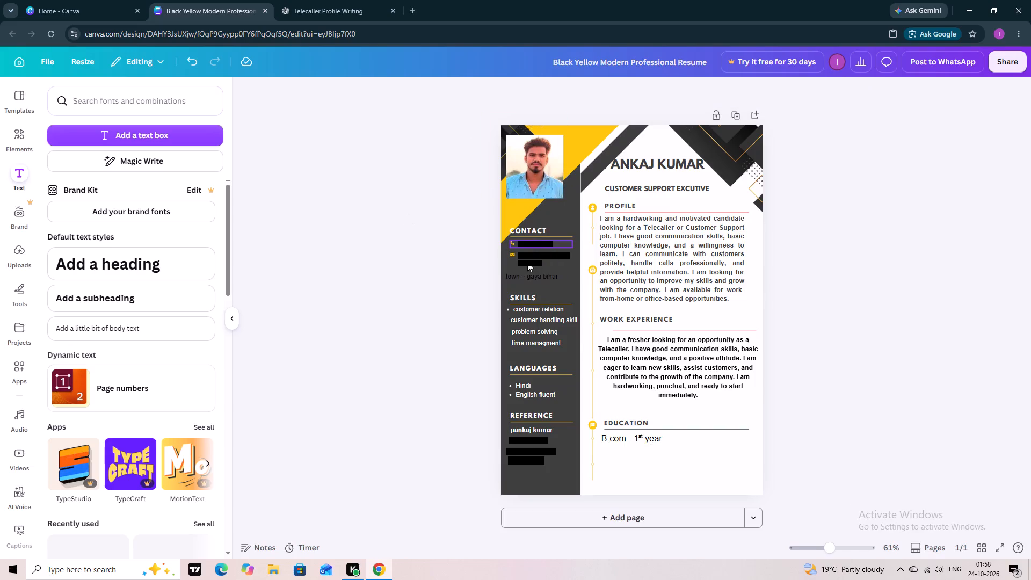
{"action": "left_click", "coordinate": [530, 272]}
{"action": "left_click", "coordinate": [535, 275]}
{"action": "left_click", "coordinate": [529, 97]}
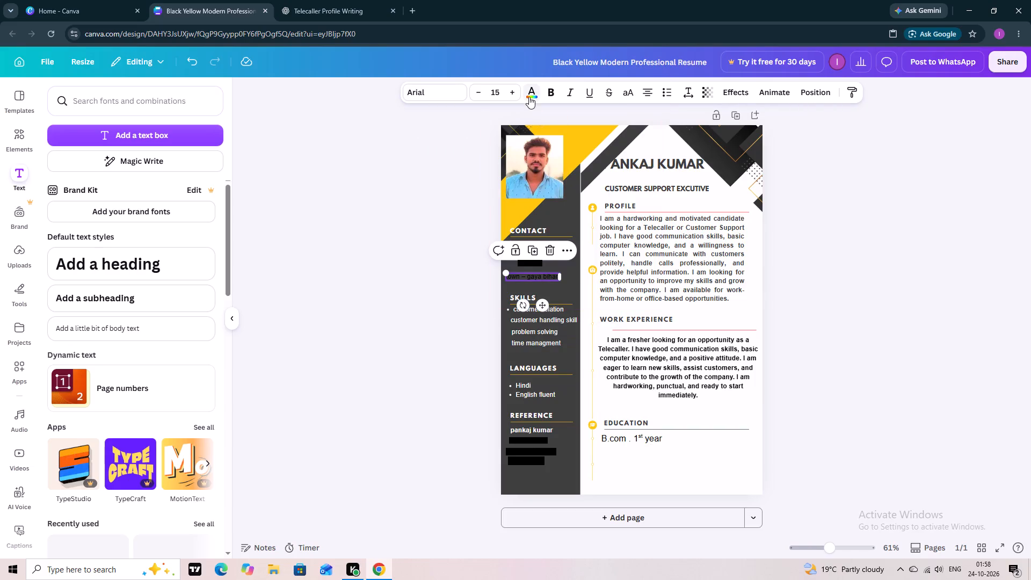
{"action": "left_click", "coordinate": [213, 378]}
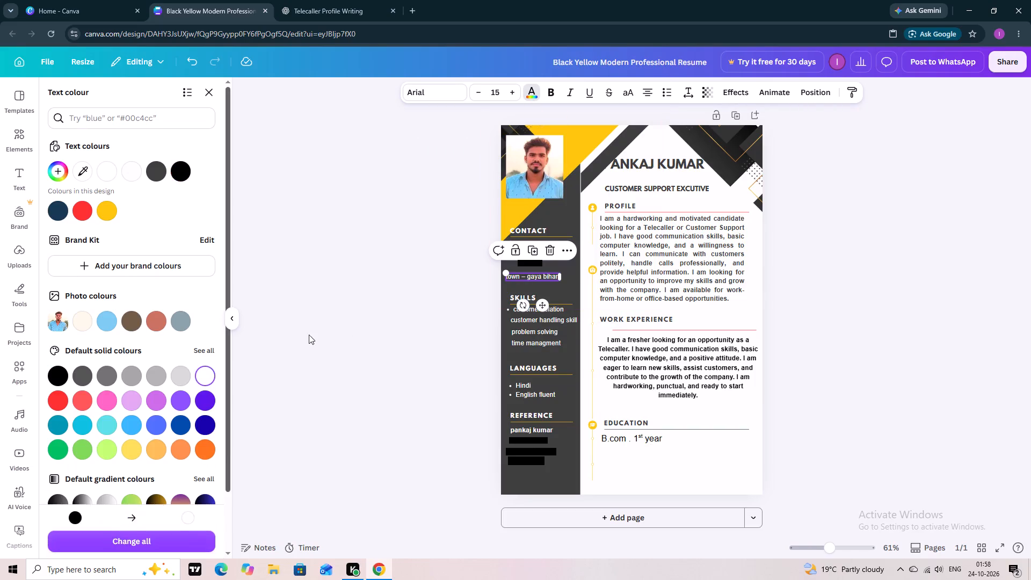
{"action": "left_click", "coordinate": [313, 334]}
Capitalise the first letter of the town line so it reads "Town – gaya bihar".
{"action": "left_click", "coordinate": [507, 280]}
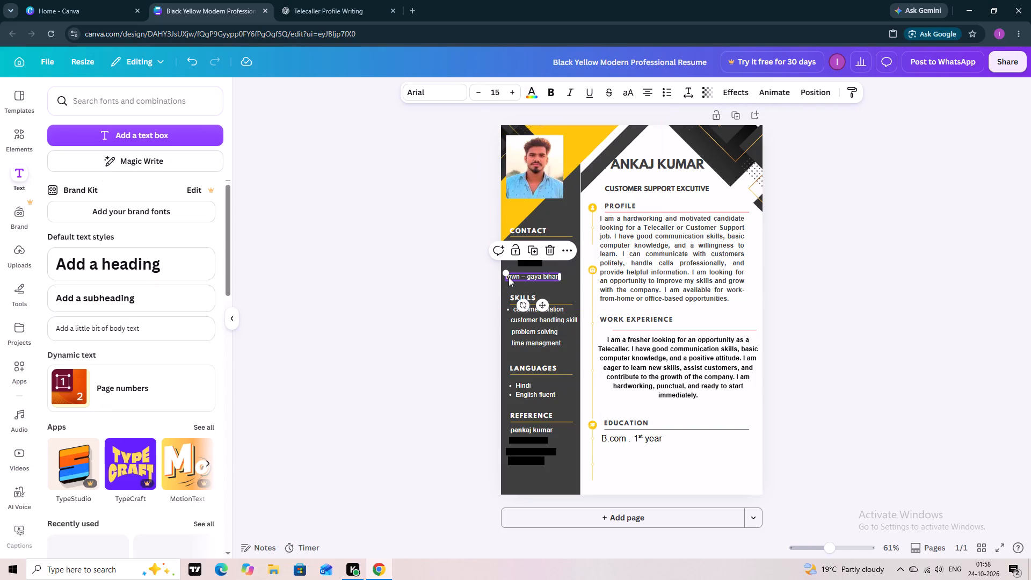
{"action": "left_click", "coordinate": [509, 277]}
{"action": "key", "text": "BackSpace"}
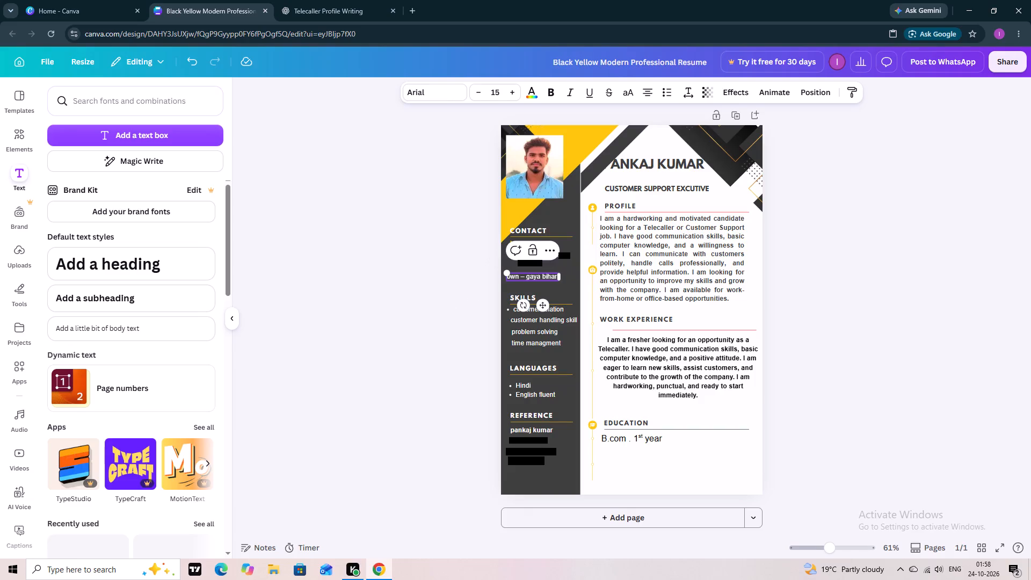
{"action": "key", "text": "shift+t"}
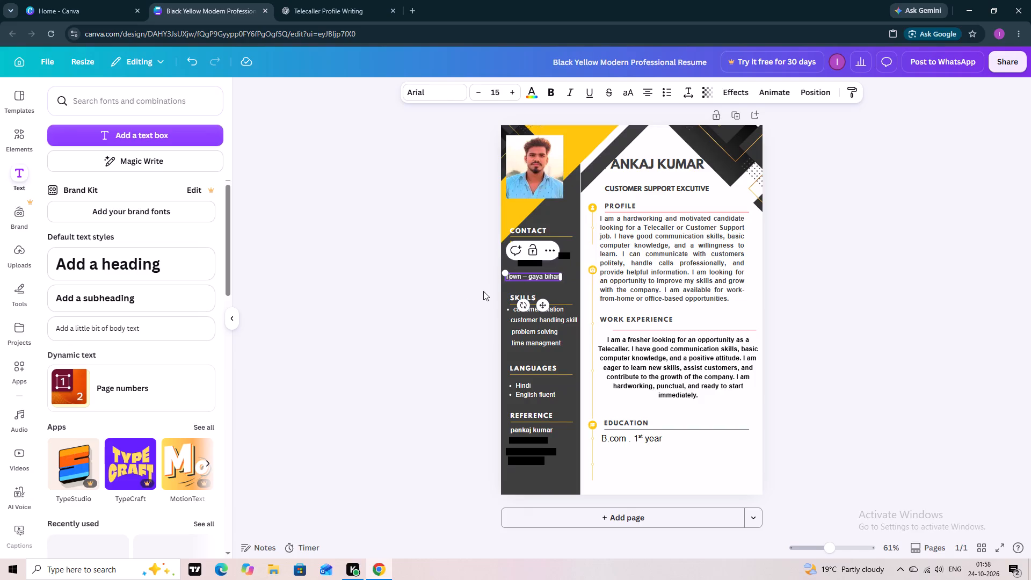
{"action": "left_click", "coordinate": [483, 291]}
Move the town line so that it lines up beneath the email address text in the contact section.
{"action": "left_click", "coordinate": [542, 275]}
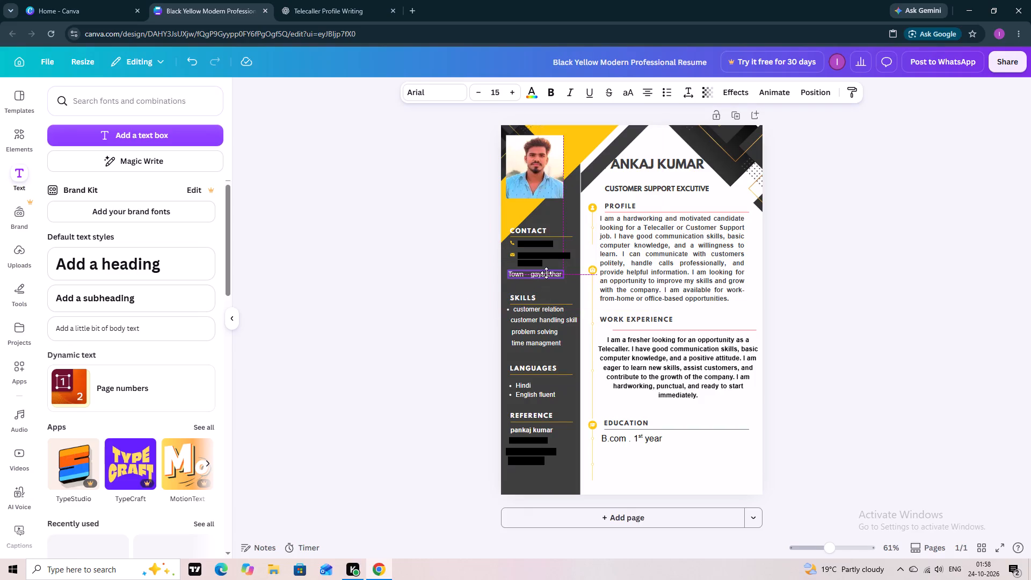
{"action": "left_click", "coordinate": [426, 328]}
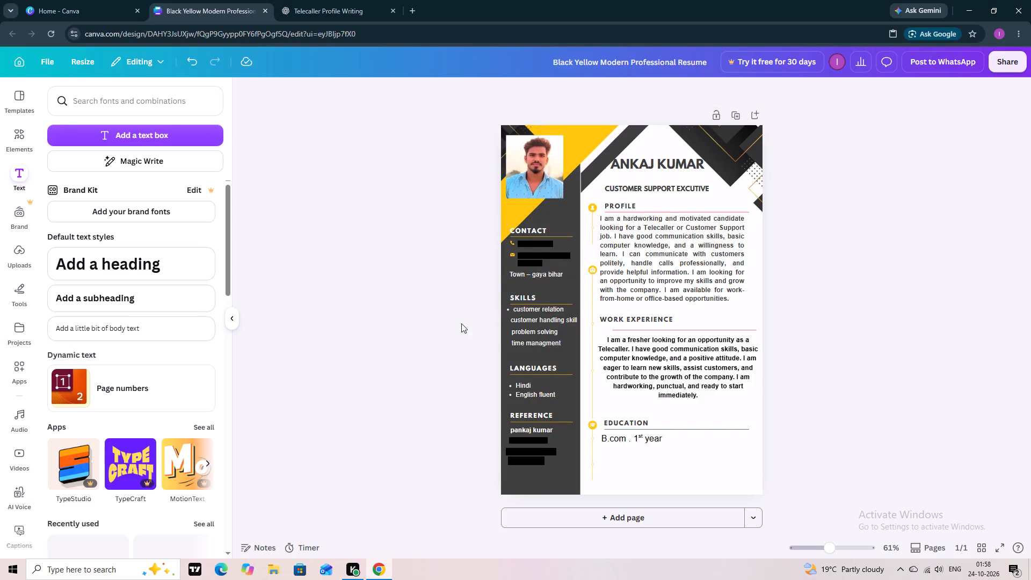
{"action": "left_click_drag", "start_coordinate": [527, 275], "coordinate": [530, 275]}
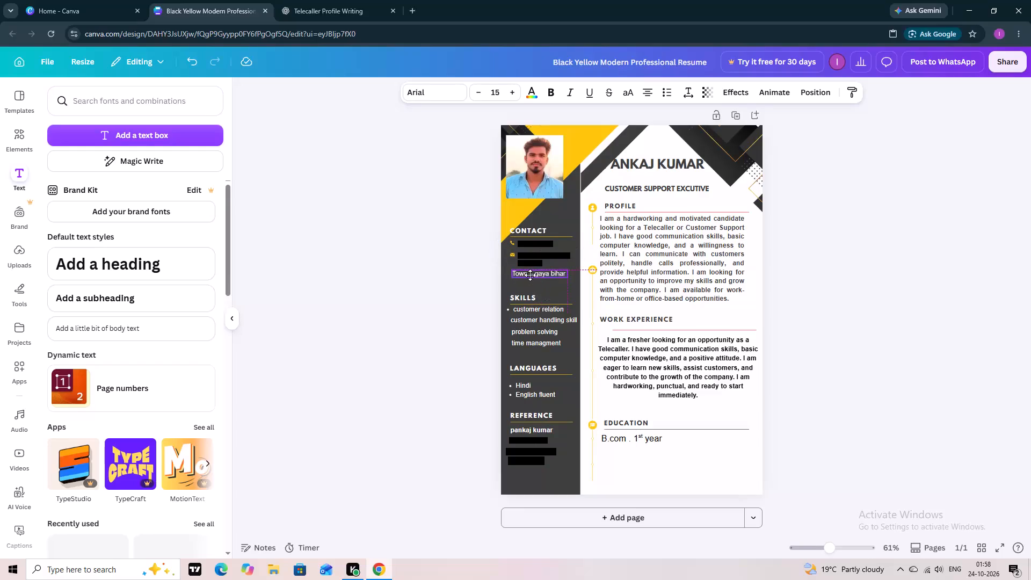
{"action": "left_click_drag", "start_coordinate": [530, 275], "coordinate": [535, 276]}
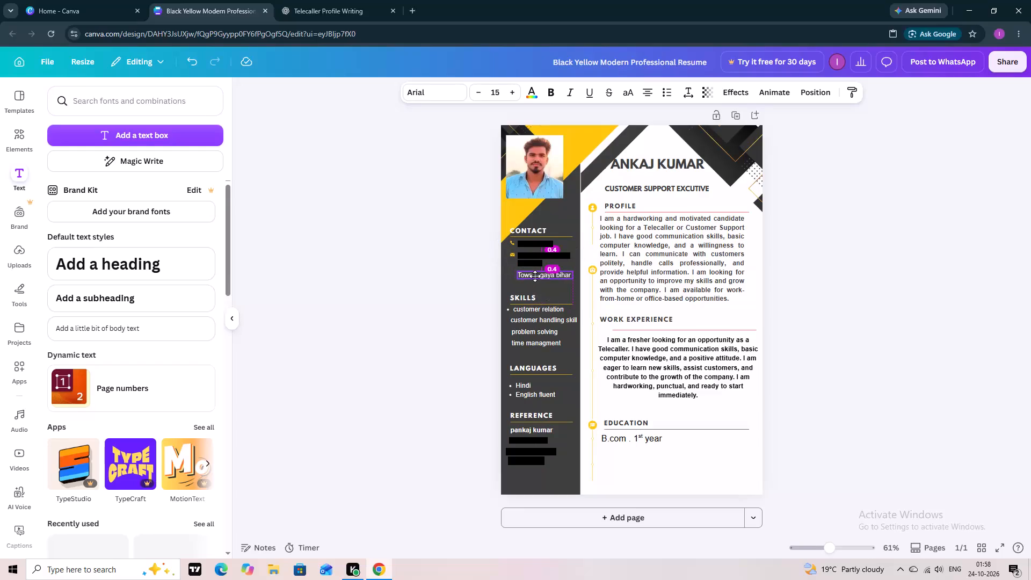
{"action": "left_click_drag", "start_coordinate": [535, 276], "coordinate": [535, 277]}
{"action": "left_click", "coordinate": [504, 280]}
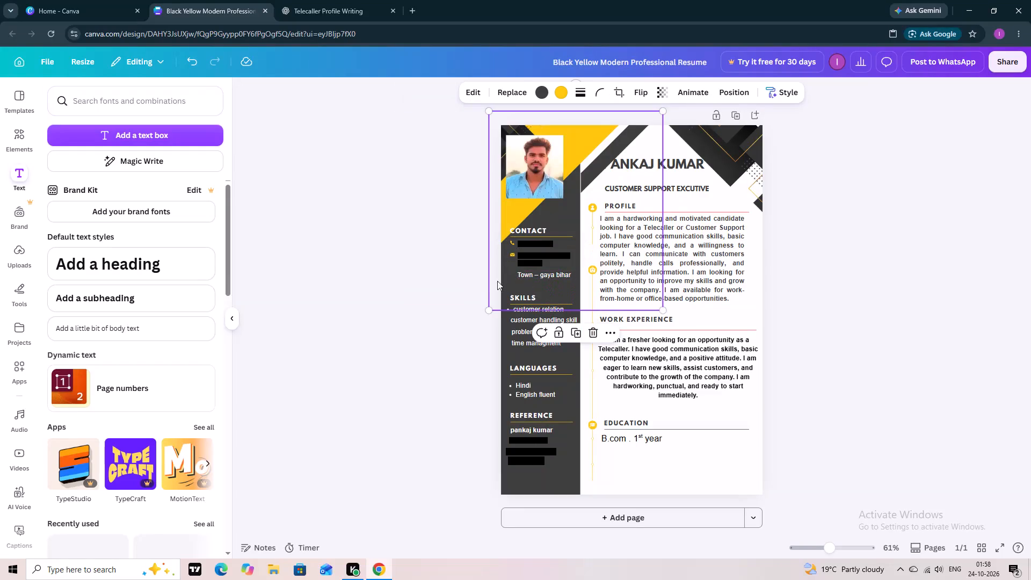
{"action": "left_click", "coordinate": [485, 285]}
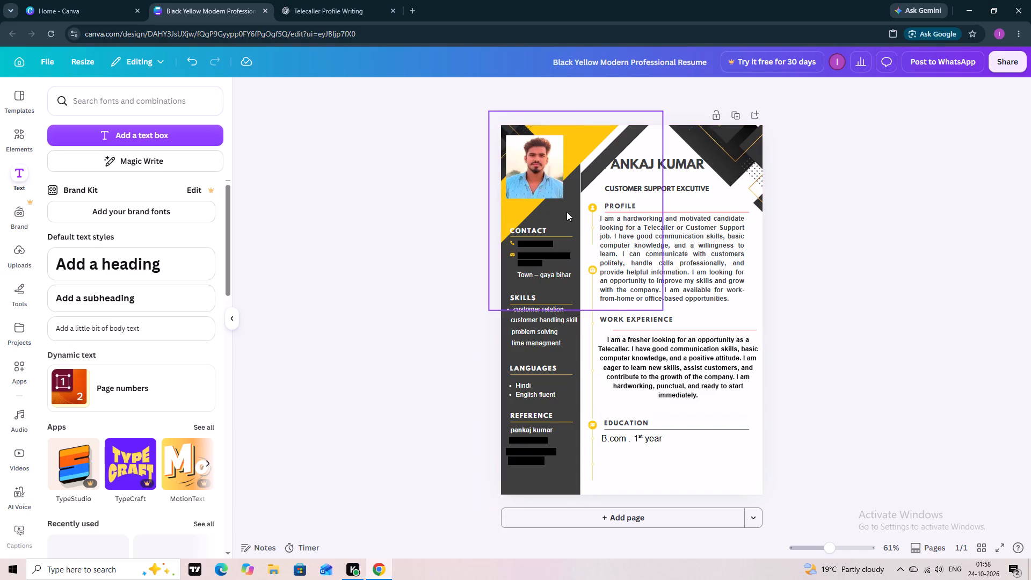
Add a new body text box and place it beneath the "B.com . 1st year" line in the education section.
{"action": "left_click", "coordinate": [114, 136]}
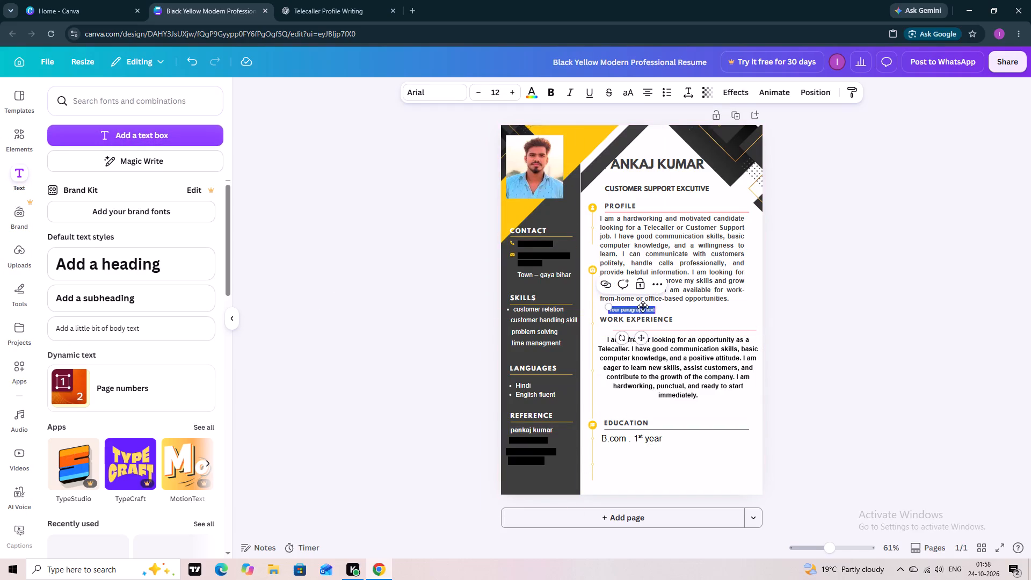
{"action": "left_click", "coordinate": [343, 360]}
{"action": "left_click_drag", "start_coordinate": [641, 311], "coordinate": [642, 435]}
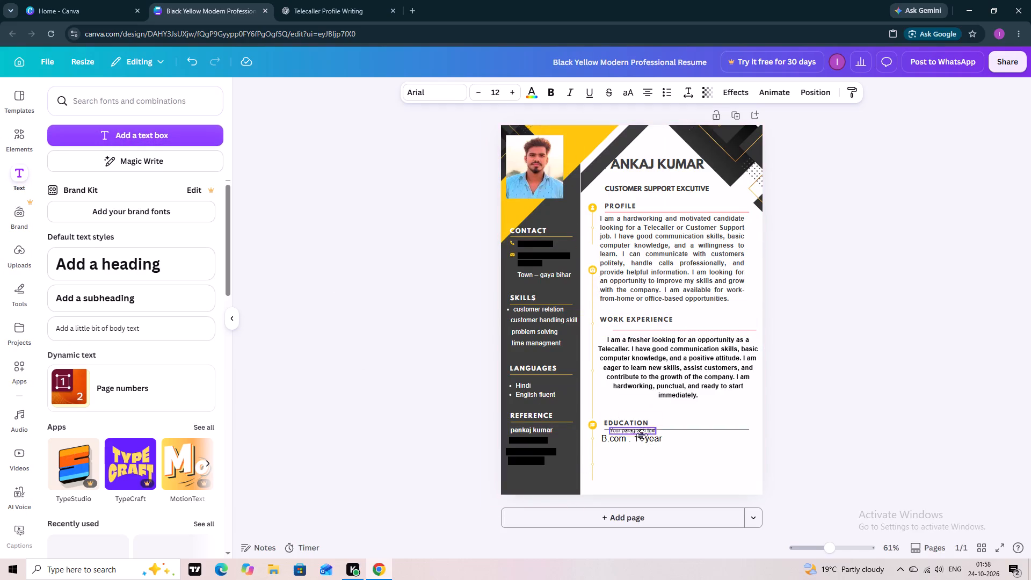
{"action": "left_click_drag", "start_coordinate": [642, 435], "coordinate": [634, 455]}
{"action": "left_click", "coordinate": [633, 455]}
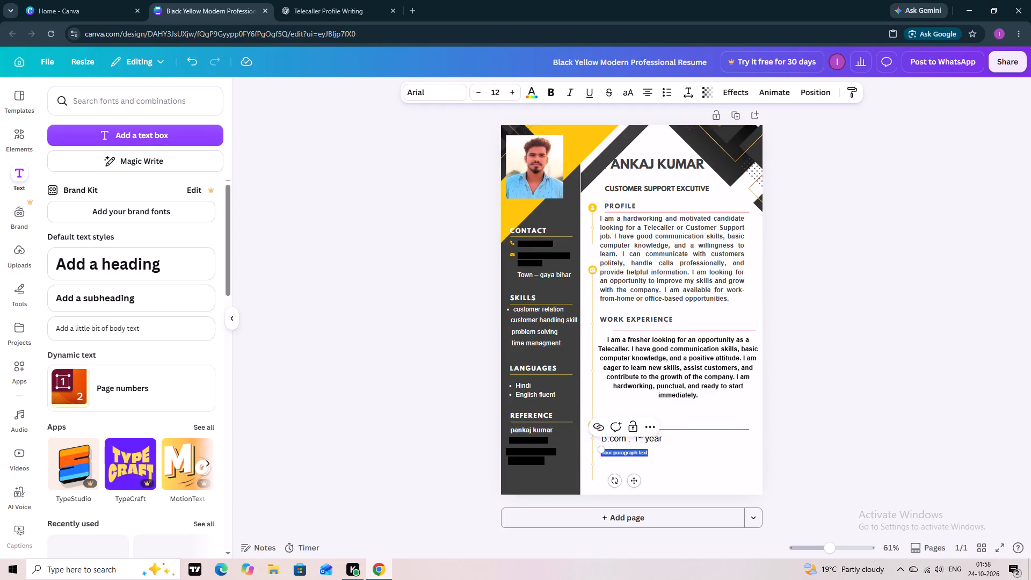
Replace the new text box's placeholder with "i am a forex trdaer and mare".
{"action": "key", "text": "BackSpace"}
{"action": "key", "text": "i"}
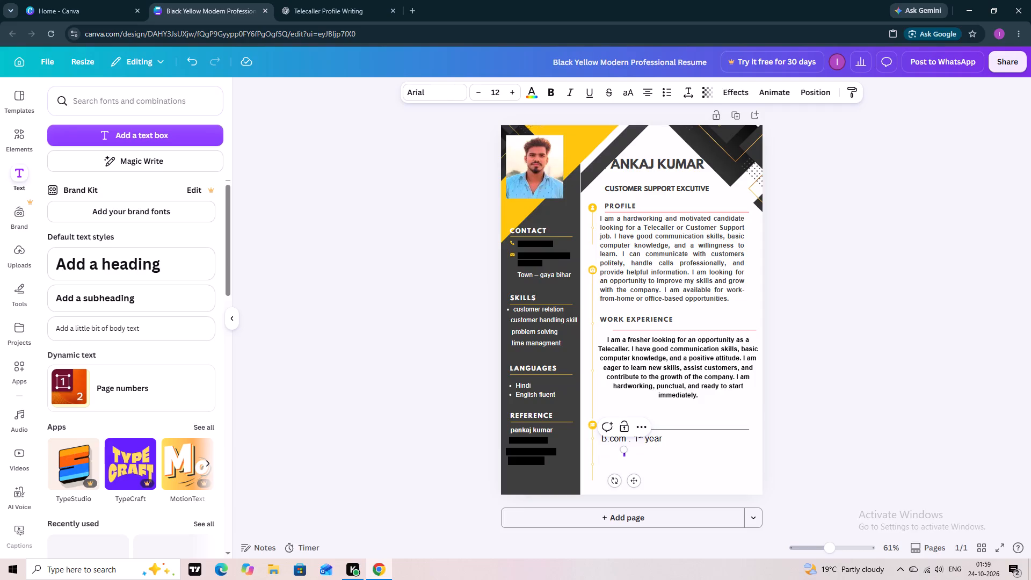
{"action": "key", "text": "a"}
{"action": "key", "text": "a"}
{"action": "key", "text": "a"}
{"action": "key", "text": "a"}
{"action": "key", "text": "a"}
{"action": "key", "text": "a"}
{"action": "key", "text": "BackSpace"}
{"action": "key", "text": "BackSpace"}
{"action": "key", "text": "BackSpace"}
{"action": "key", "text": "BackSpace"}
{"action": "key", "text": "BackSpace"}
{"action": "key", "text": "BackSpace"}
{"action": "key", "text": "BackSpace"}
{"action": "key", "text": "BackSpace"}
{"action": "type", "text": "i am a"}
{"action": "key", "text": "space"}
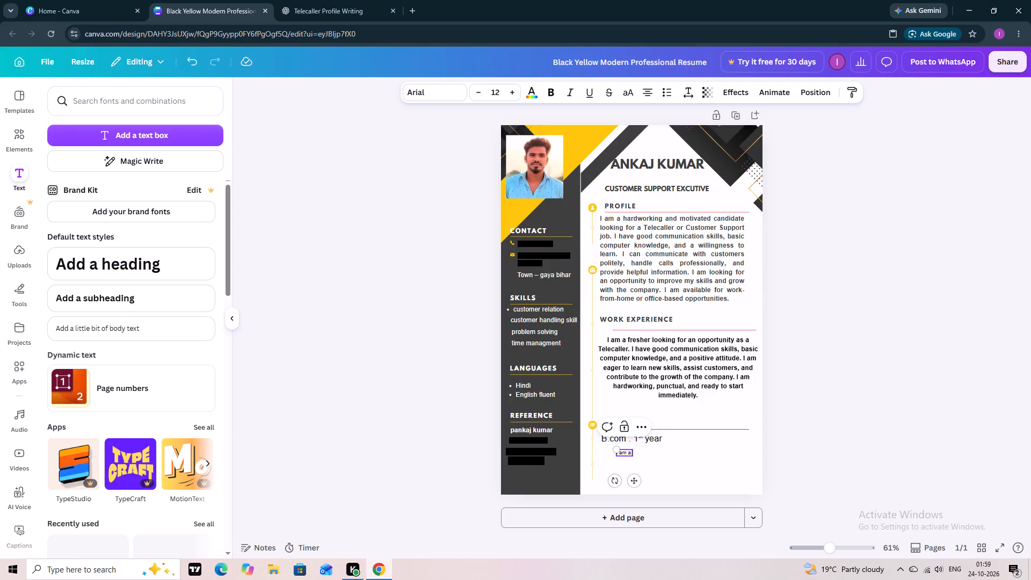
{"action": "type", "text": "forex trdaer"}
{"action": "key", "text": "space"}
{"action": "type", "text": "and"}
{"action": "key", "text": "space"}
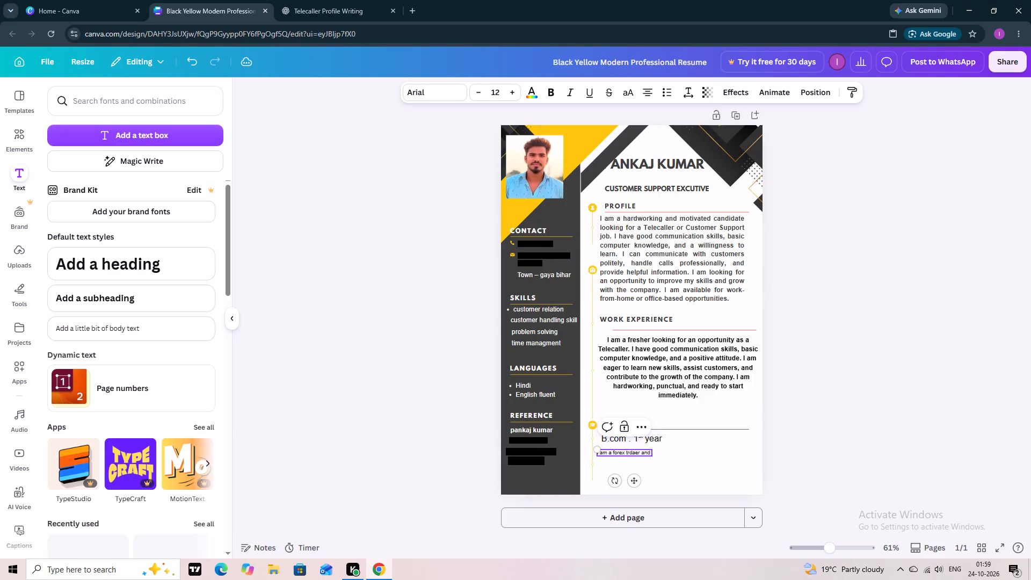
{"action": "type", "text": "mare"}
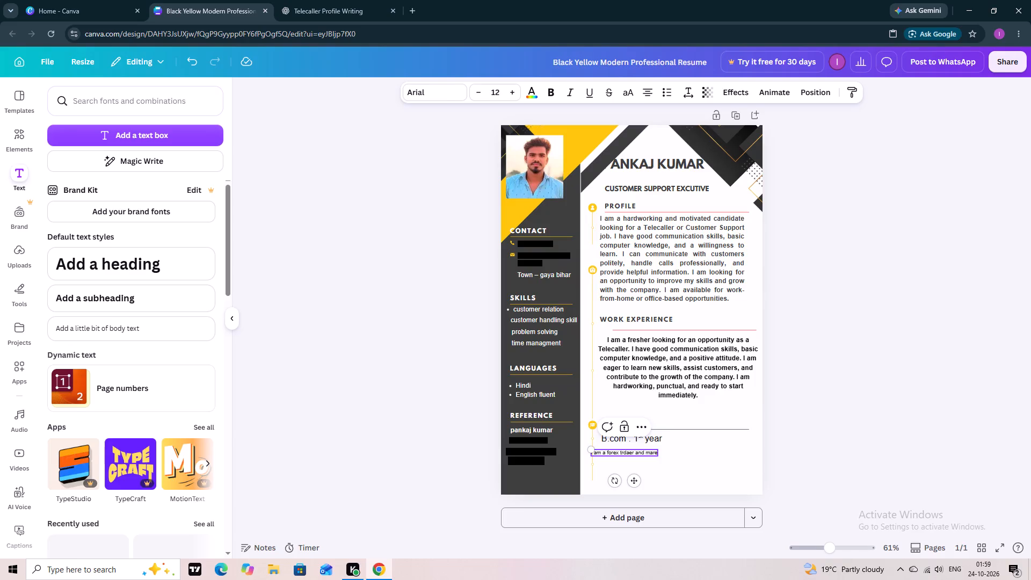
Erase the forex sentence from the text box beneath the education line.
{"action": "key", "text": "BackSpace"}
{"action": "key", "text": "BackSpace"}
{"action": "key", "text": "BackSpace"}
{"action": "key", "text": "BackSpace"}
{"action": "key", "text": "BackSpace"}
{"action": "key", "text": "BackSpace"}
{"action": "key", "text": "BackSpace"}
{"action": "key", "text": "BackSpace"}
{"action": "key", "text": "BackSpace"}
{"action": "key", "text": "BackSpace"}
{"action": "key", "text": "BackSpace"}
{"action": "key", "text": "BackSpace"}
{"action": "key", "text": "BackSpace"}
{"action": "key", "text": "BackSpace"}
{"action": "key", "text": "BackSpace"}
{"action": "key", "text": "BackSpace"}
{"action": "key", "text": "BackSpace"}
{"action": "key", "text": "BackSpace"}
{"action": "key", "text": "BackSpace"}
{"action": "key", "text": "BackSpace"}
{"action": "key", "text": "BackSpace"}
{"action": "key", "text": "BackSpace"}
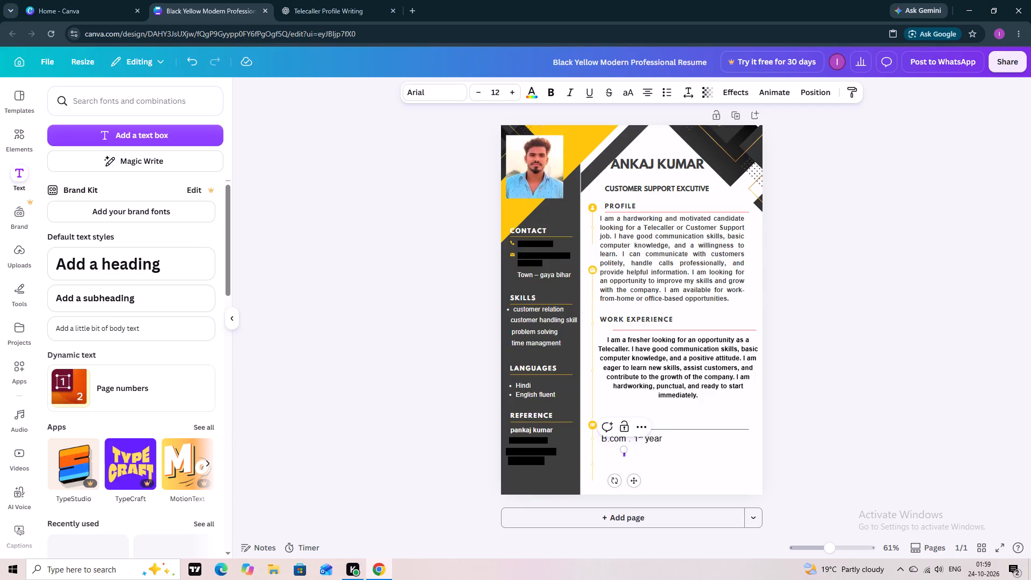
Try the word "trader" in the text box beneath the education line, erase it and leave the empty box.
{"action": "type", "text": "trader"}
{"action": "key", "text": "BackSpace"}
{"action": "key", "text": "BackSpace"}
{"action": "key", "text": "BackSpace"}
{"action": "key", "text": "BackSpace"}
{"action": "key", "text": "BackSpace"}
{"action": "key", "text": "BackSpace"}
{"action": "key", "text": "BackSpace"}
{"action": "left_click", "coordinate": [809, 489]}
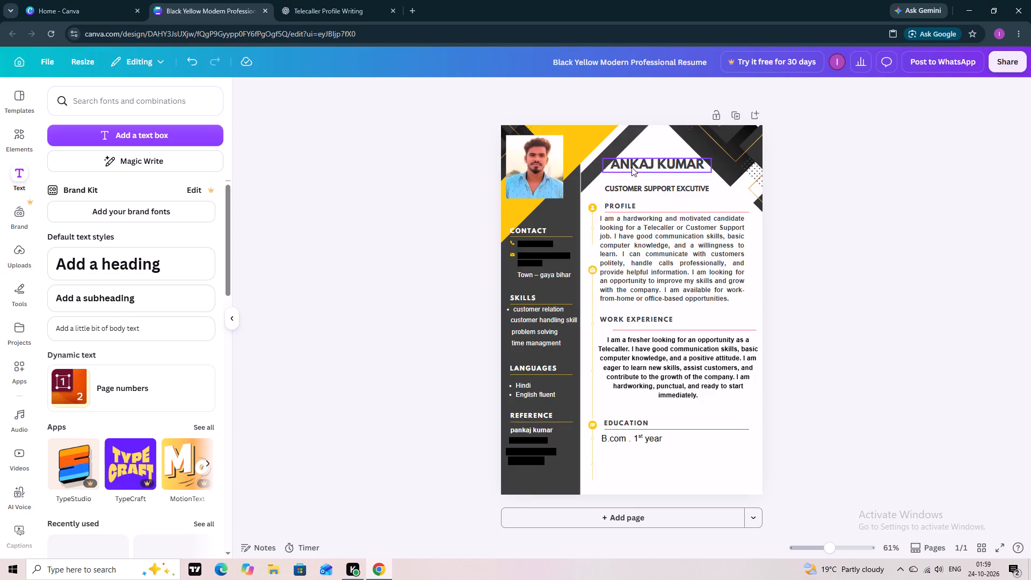
Move the candidate's name heading slightly down so it sits closer to the job title.
{"action": "left_click_drag", "start_coordinate": [633, 166], "coordinate": [635, 173]}
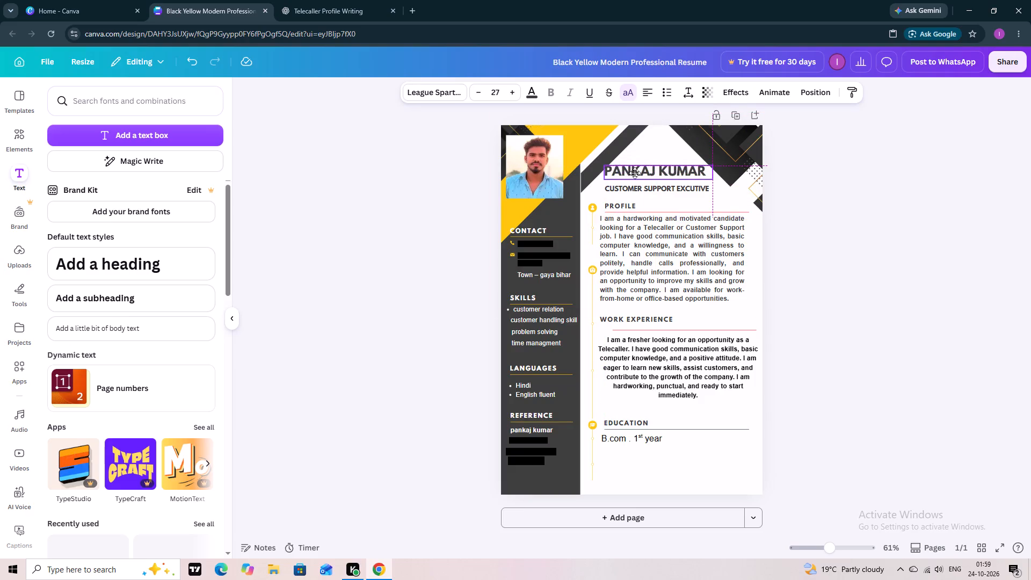
{"action": "left_click_drag", "start_coordinate": [635, 173], "coordinate": [636, 173]}
{"action": "left_click", "coordinate": [840, 196]}
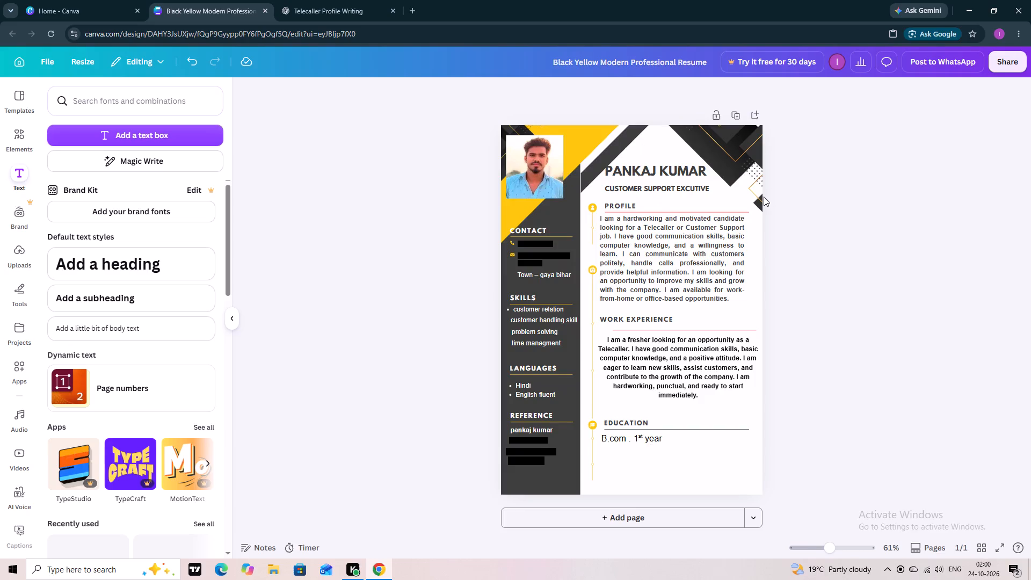
Move the "CUSTOMER SUPPORT EXCUTIVE" job title up so it sits directly beneath the name heading.
{"action": "left_click_drag", "start_coordinate": [676, 192], "coordinate": [673, 188]}
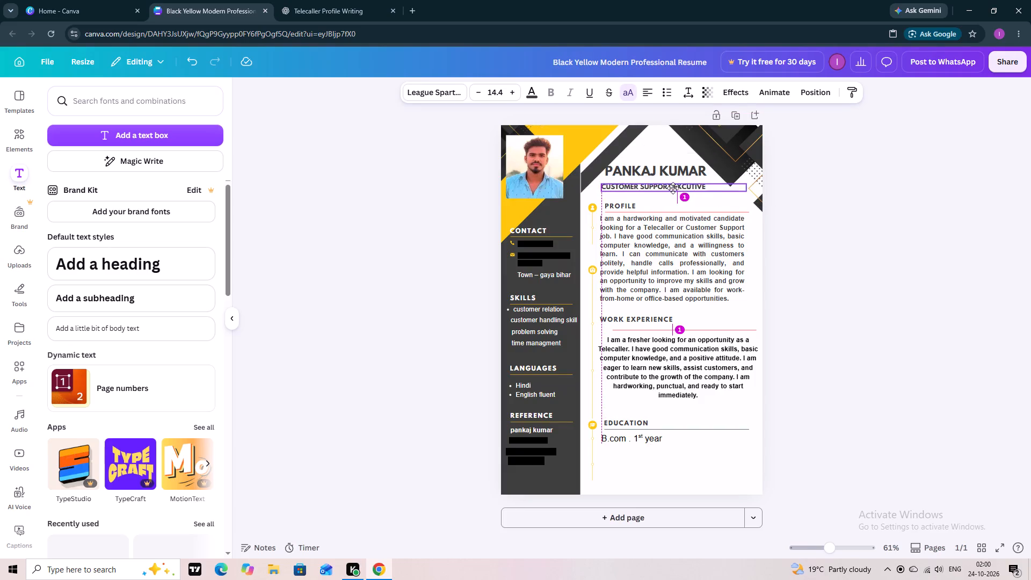
{"action": "left_click_drag", "start_coordinate": [673, 188], "coordinate": [673, 185]}
{"action": "left_click", "coordinate": [789, 195]}
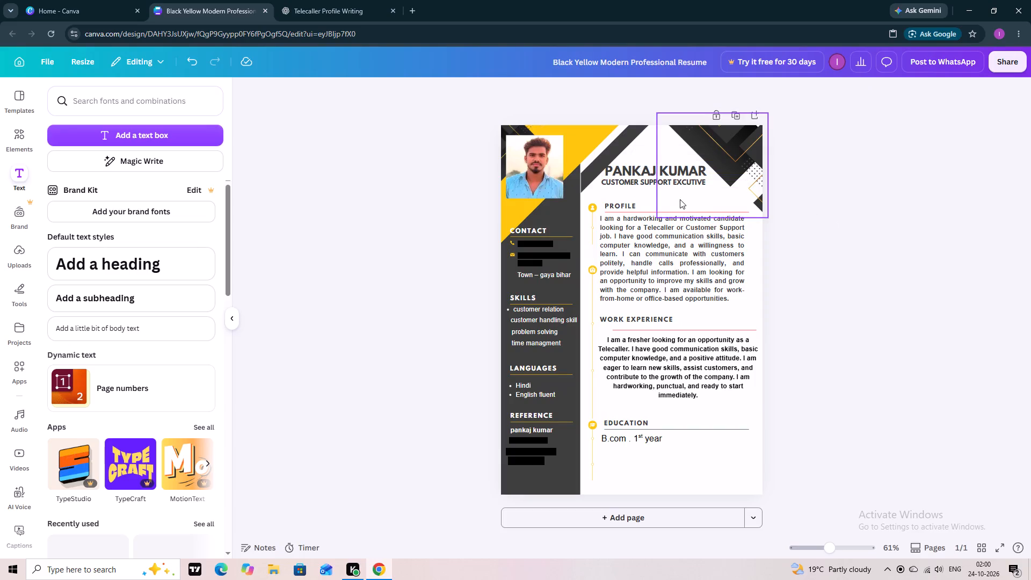
Narrow the name heading's text box slightly while keeping the name on a single line.
{"action": "left_click", "coordinate": [665, 175]}
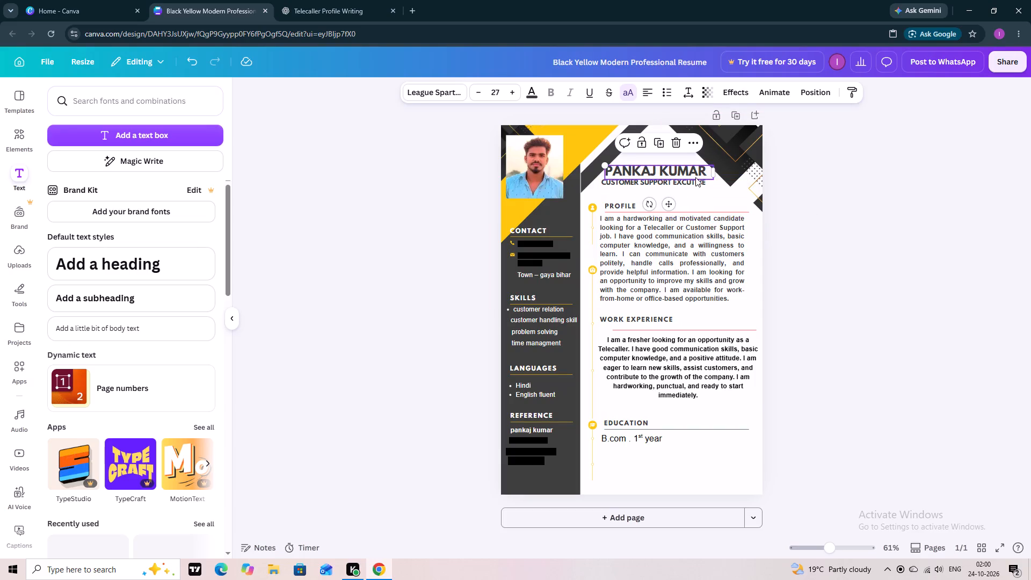
{"action": "left_click_drag", "start_coordinate": [715, 179], "coordinate": [704, 175]}
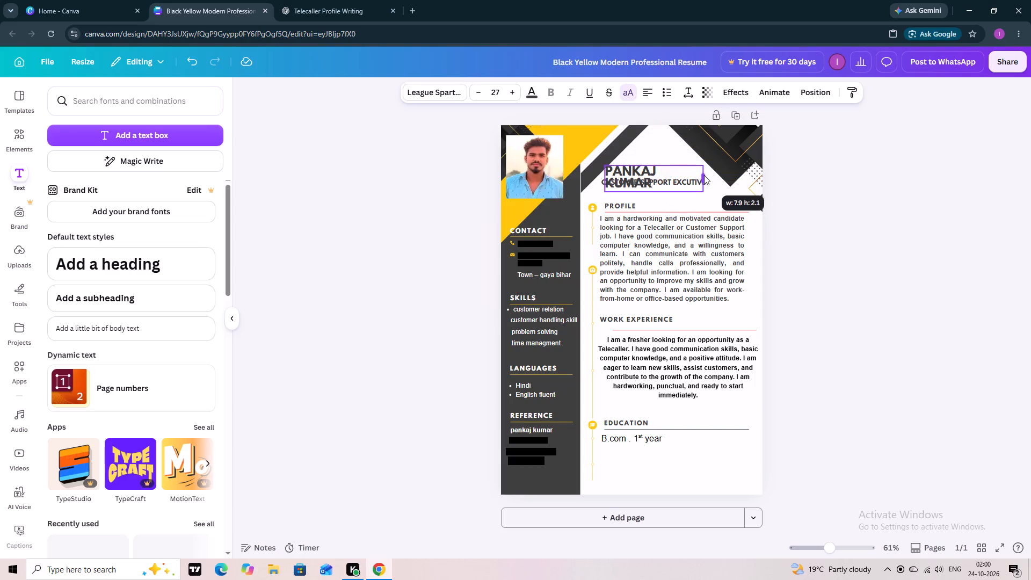
{"action": "left_click_drag", "start_coordinate": [704, 175], "coordinate": [709, 175]}
{"action": "left_click", "coordinate": [778, 200]}
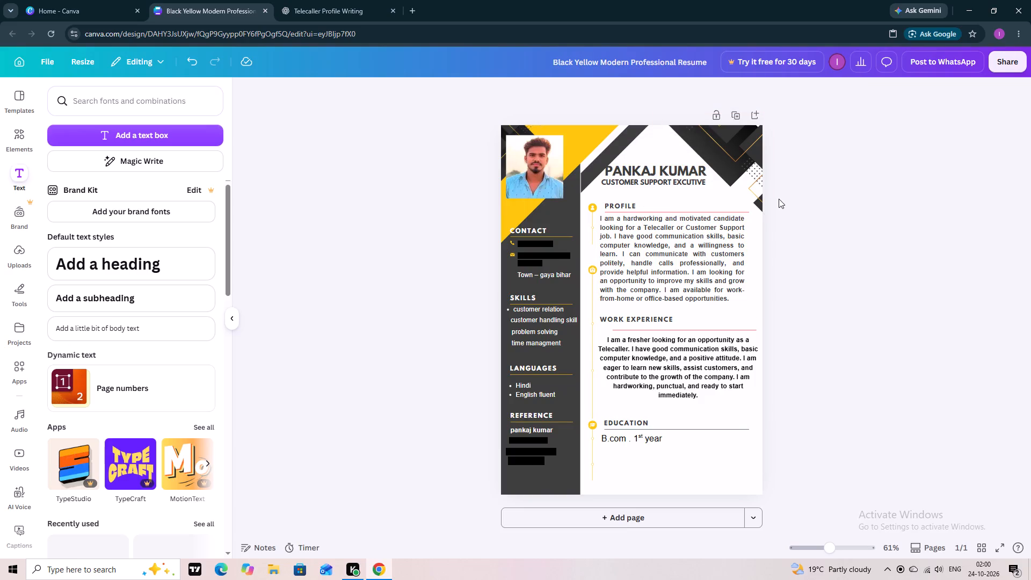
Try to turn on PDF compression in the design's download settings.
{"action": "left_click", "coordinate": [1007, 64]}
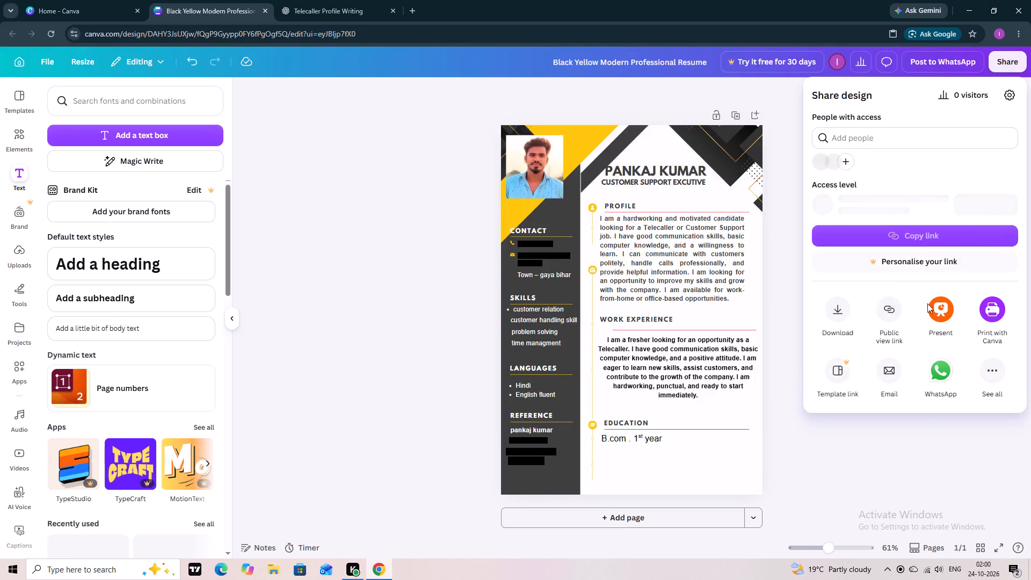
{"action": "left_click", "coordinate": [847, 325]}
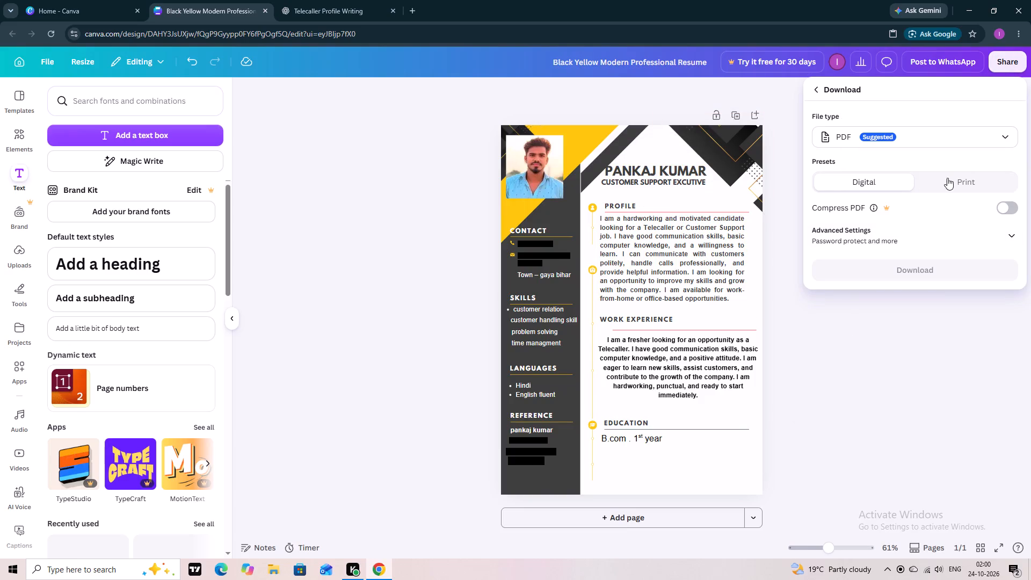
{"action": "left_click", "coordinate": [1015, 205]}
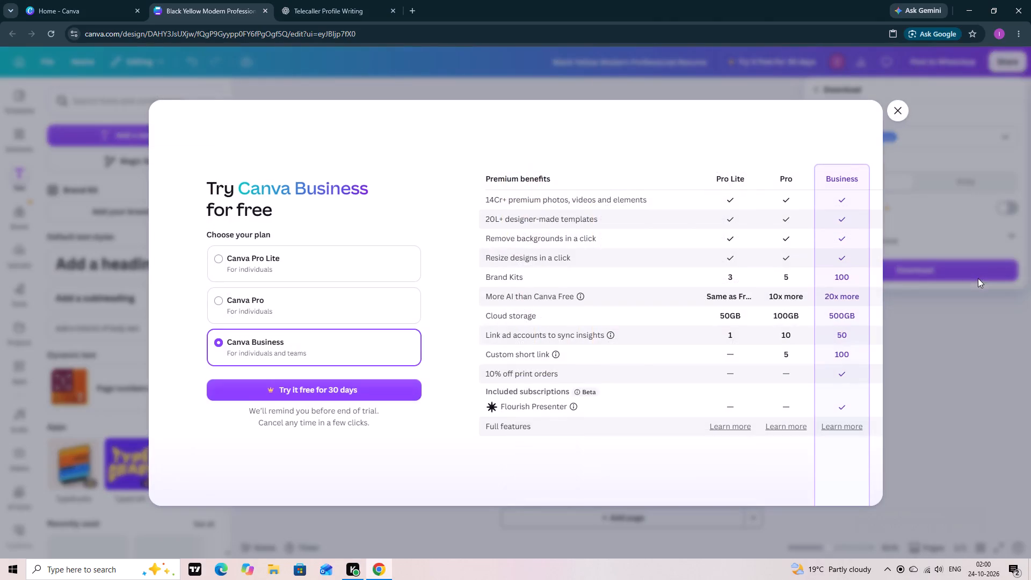